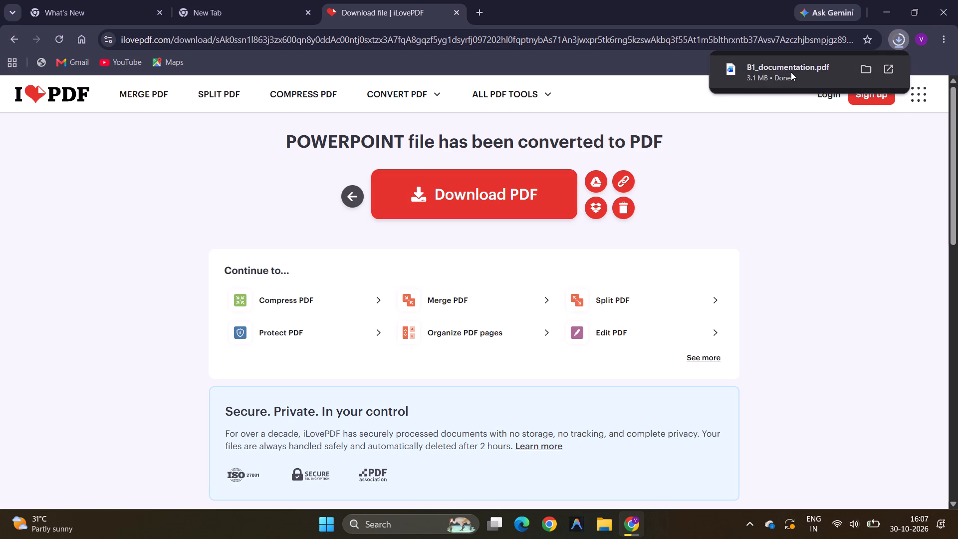
Open the downloaded B1_documentation.pdf to check it, and close it again.
click(791, 72)
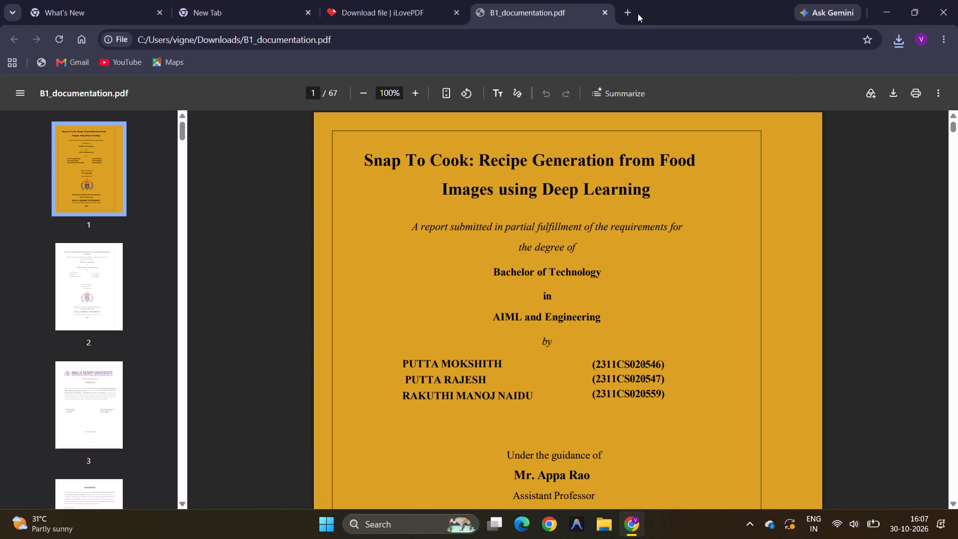
click(604, 10)
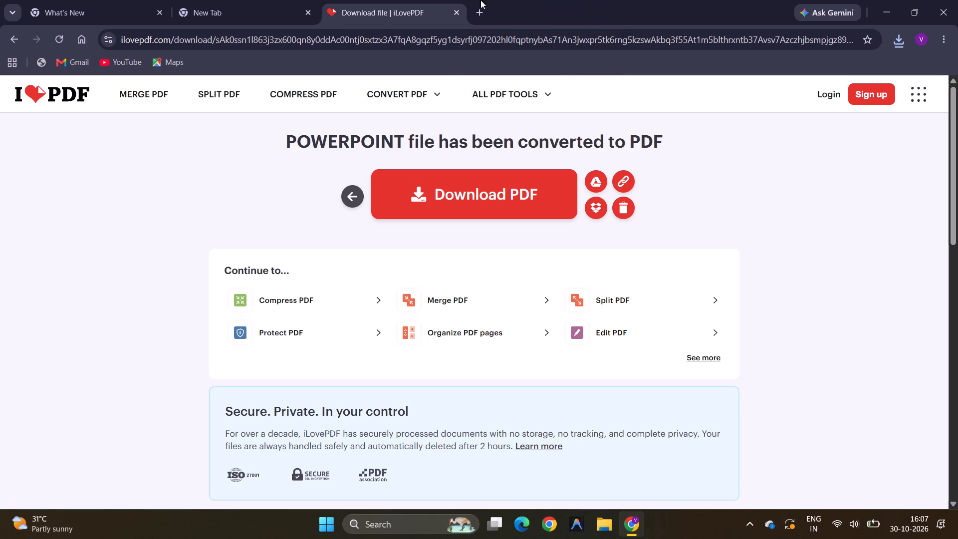
Go back to the iLovePDF home page with the overview of all PDF tools.
click(7, 35)
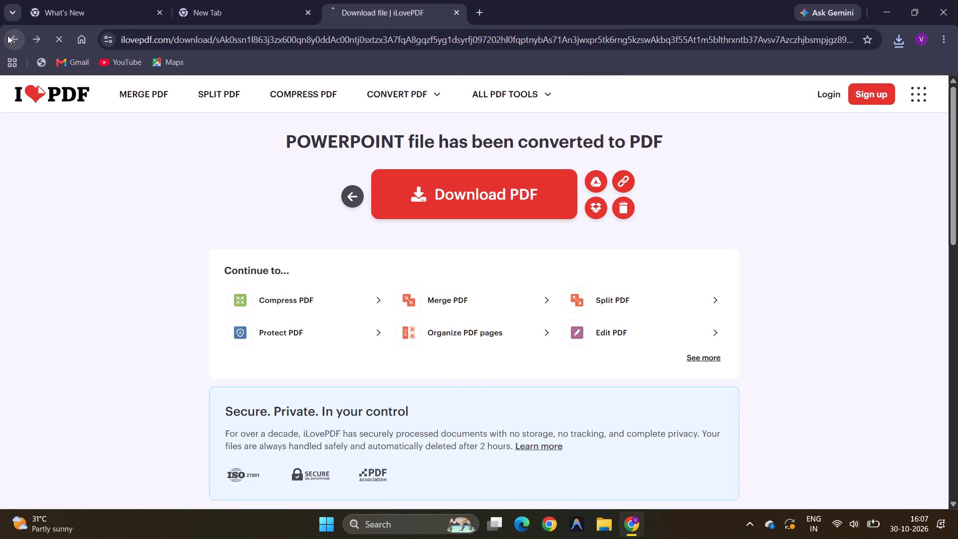
click(7, 35)
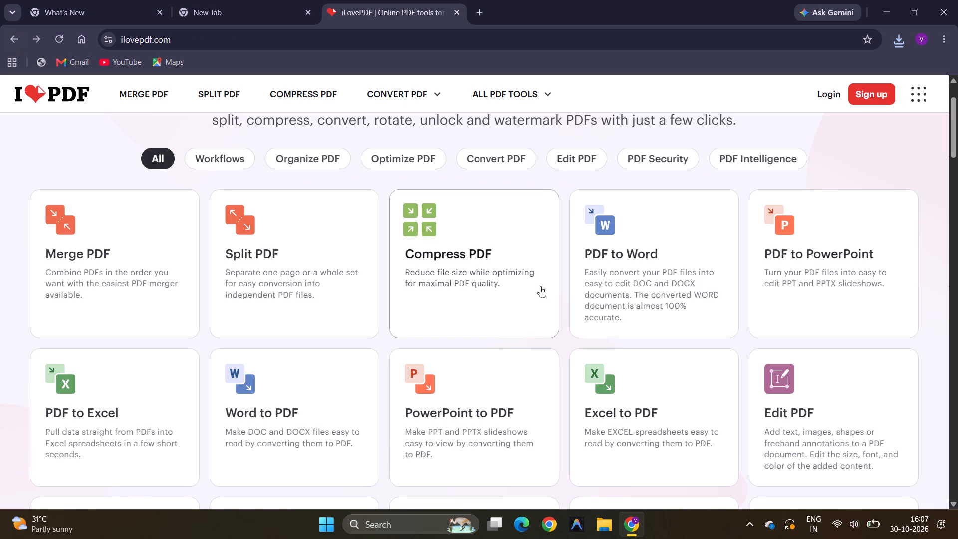
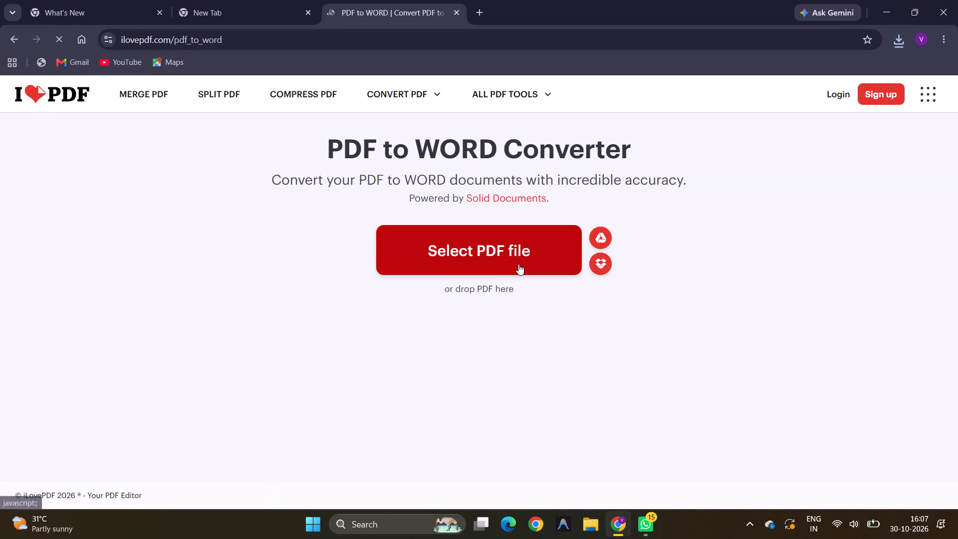
Convert B1_documentation (1).pdf from Downloads to a Word document using the No OCR option.
click(518, 264)
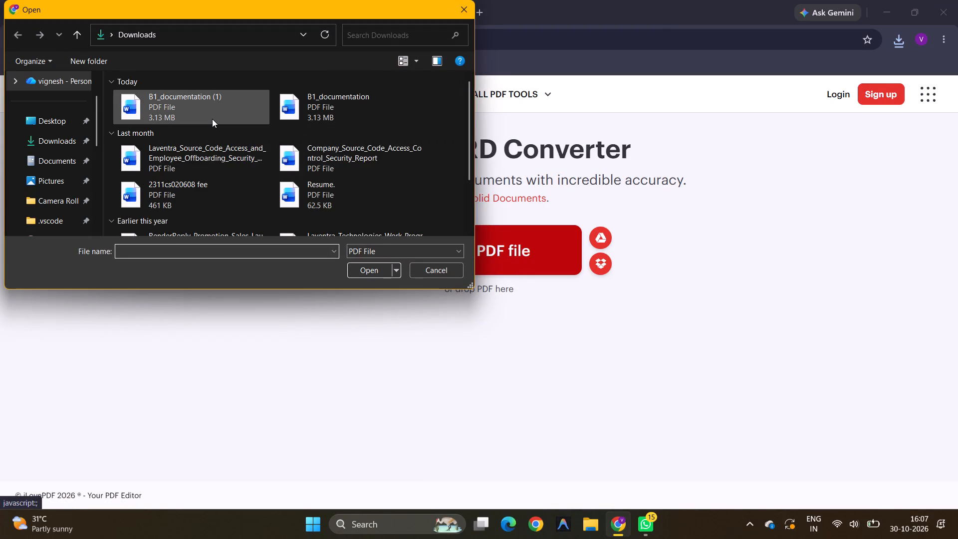
click(212, 119)
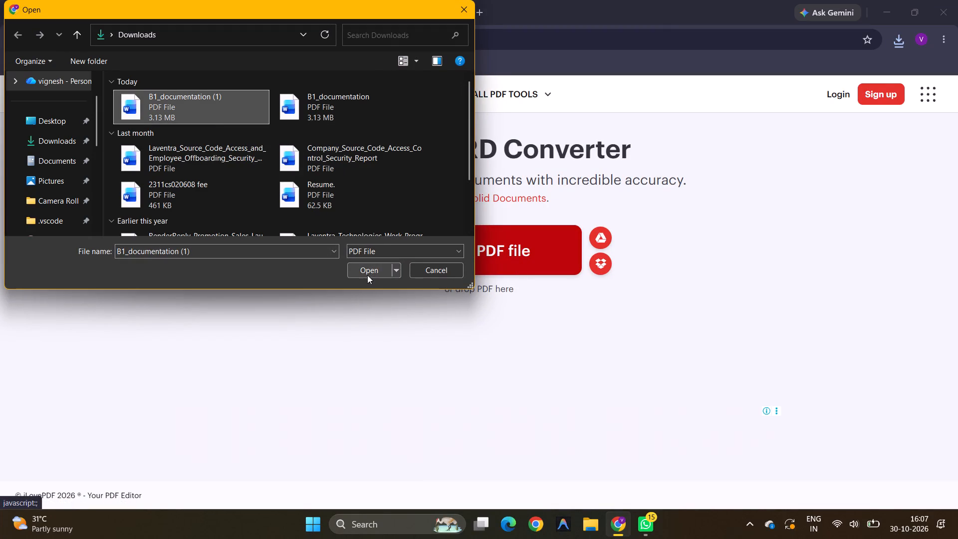
click(376, 270)
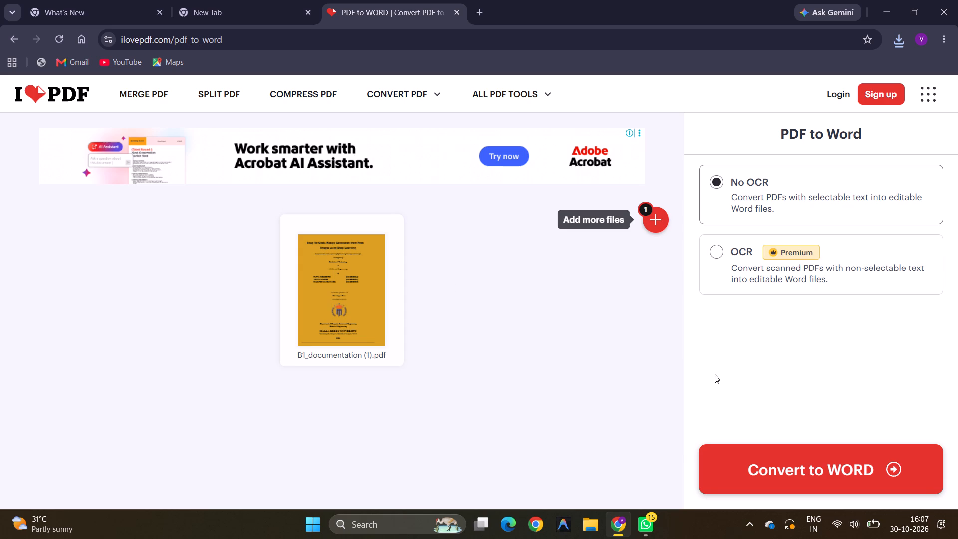
click(780, 472)
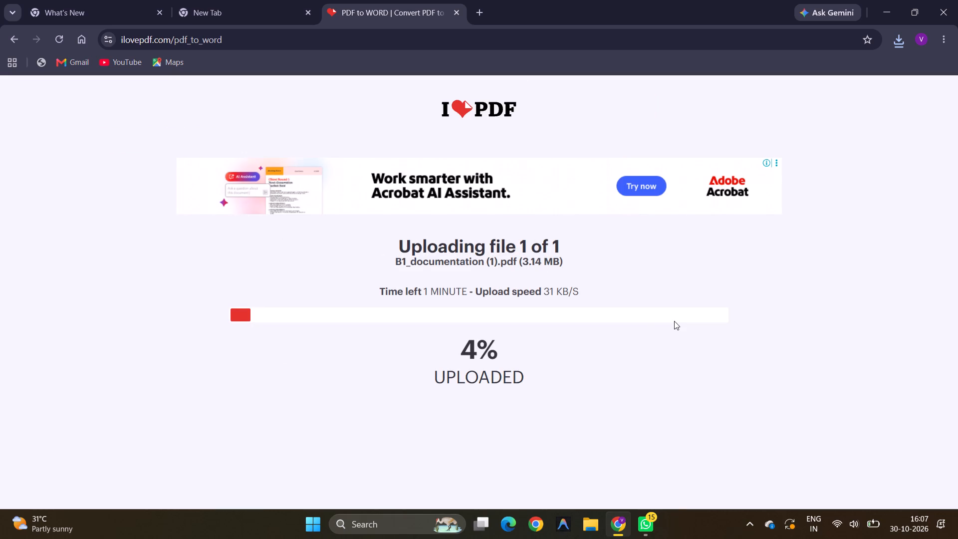
click(674, 321)
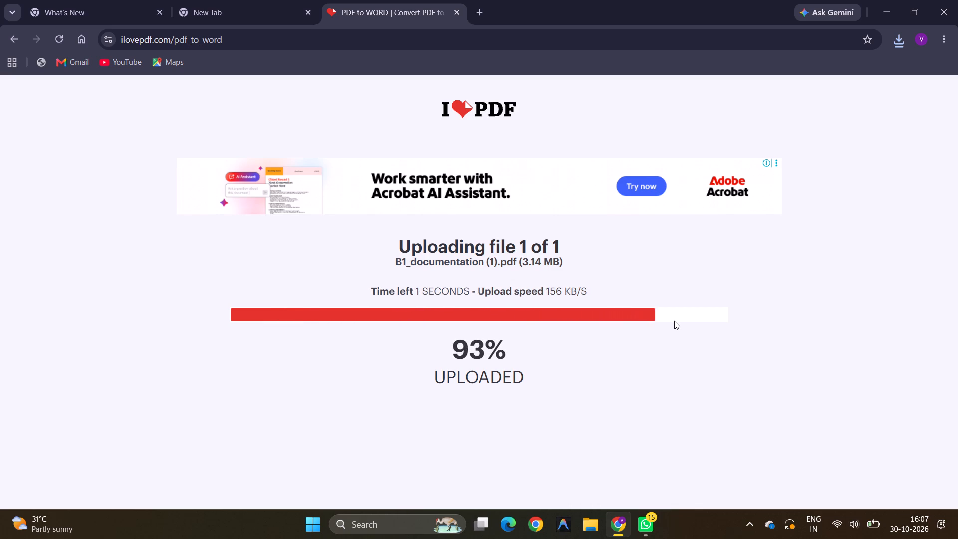
click(674, 321)
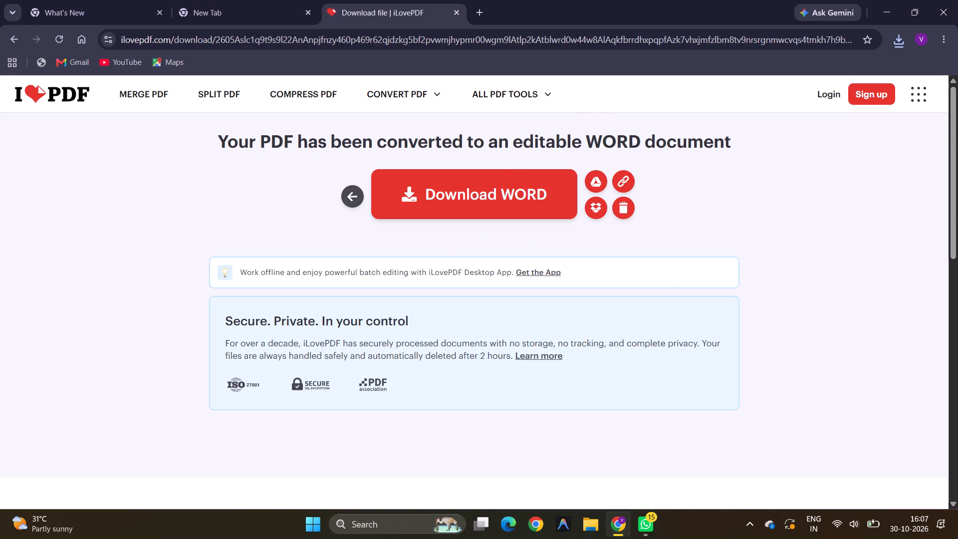
Download the converted Word document and open B1_documentation (1).docx in Word.
click(504, 183)
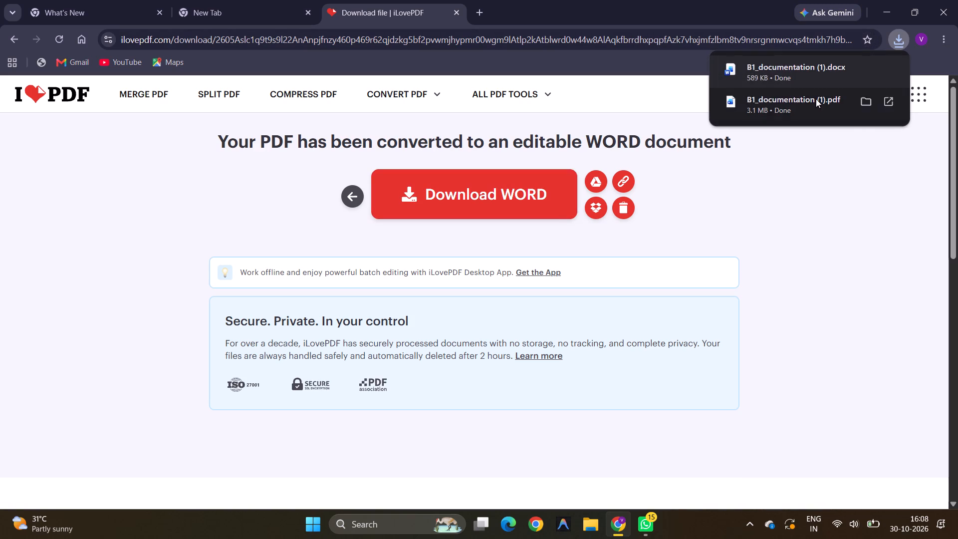
double_click(802, 76)
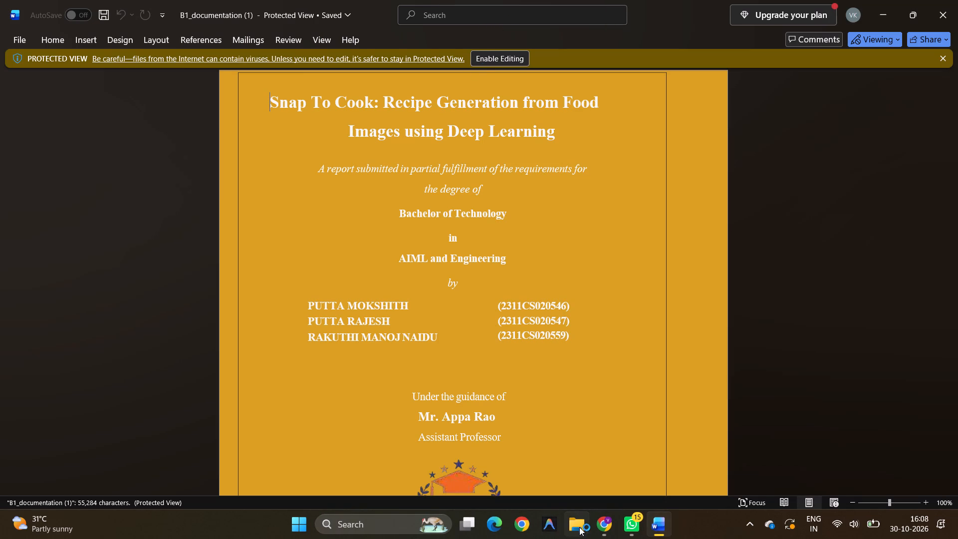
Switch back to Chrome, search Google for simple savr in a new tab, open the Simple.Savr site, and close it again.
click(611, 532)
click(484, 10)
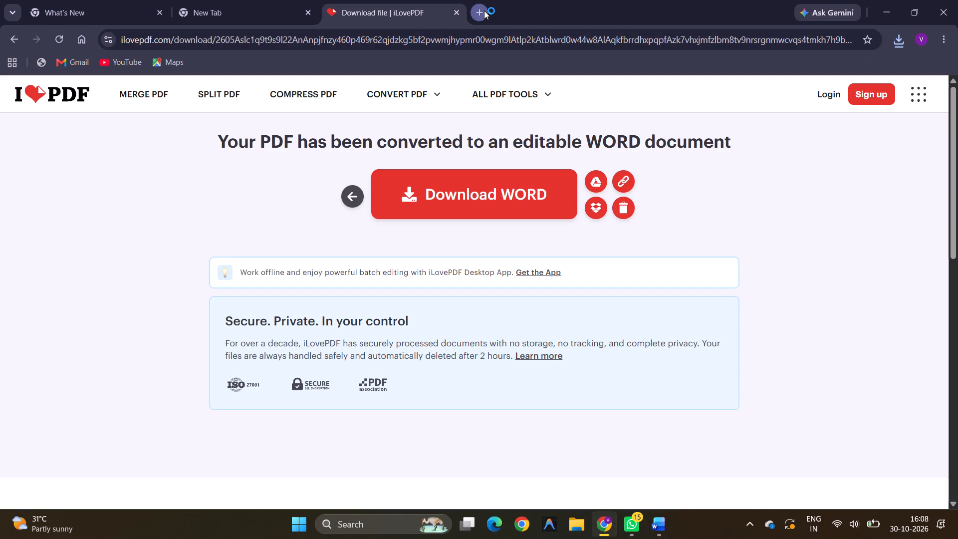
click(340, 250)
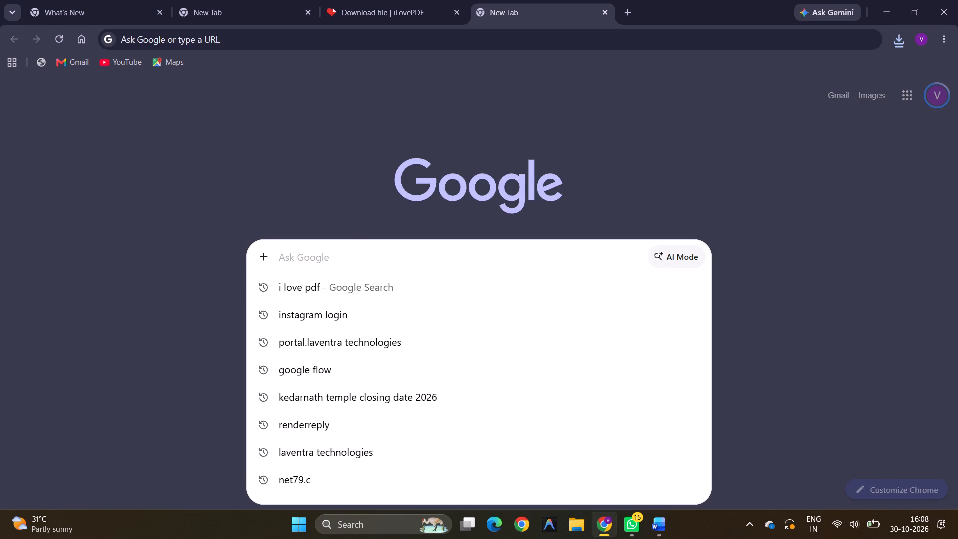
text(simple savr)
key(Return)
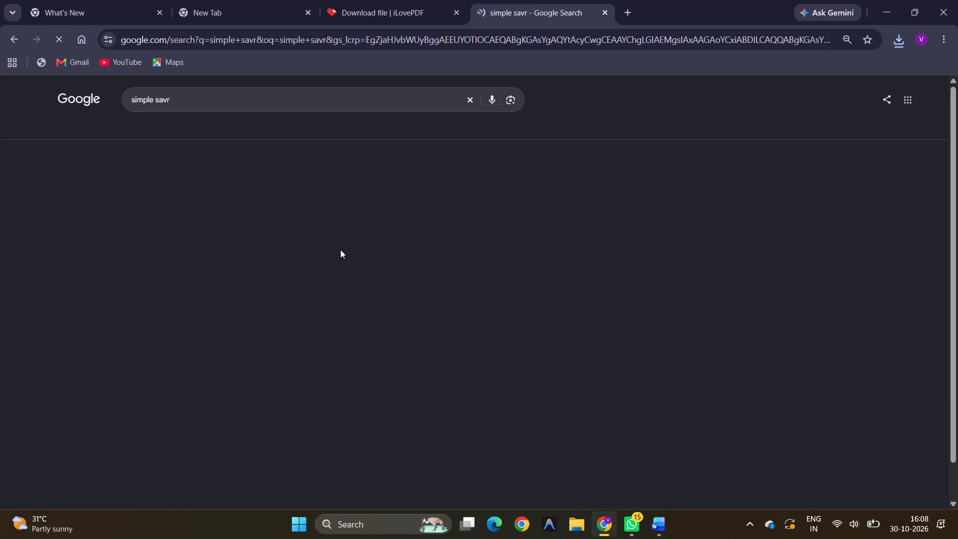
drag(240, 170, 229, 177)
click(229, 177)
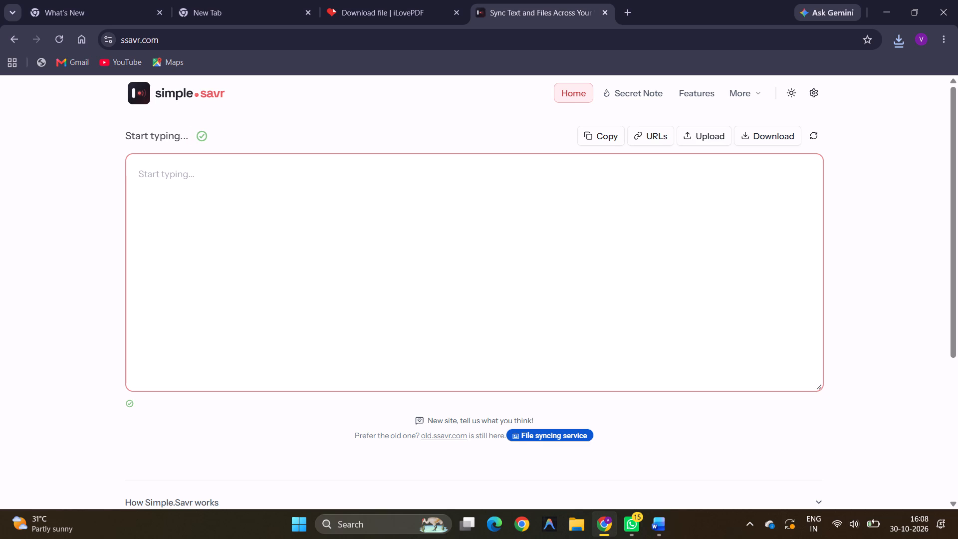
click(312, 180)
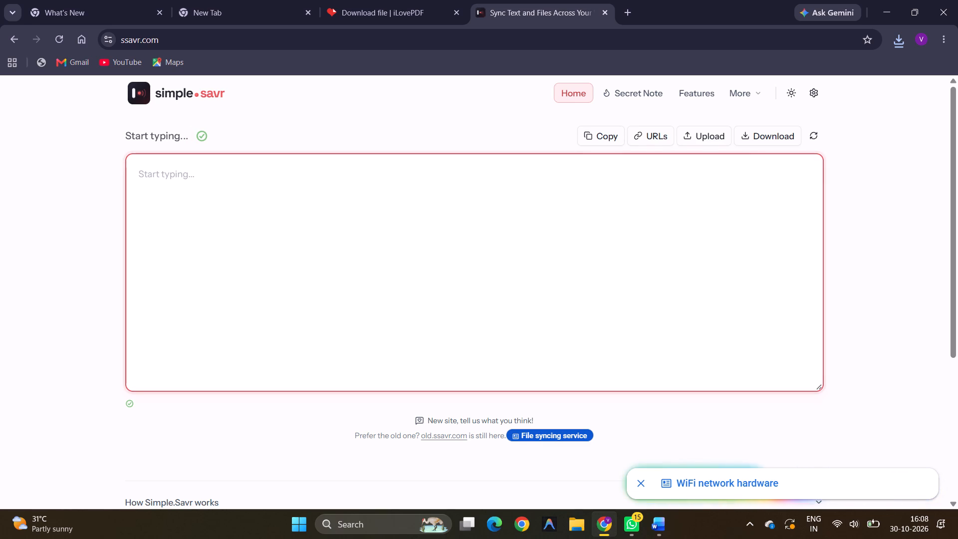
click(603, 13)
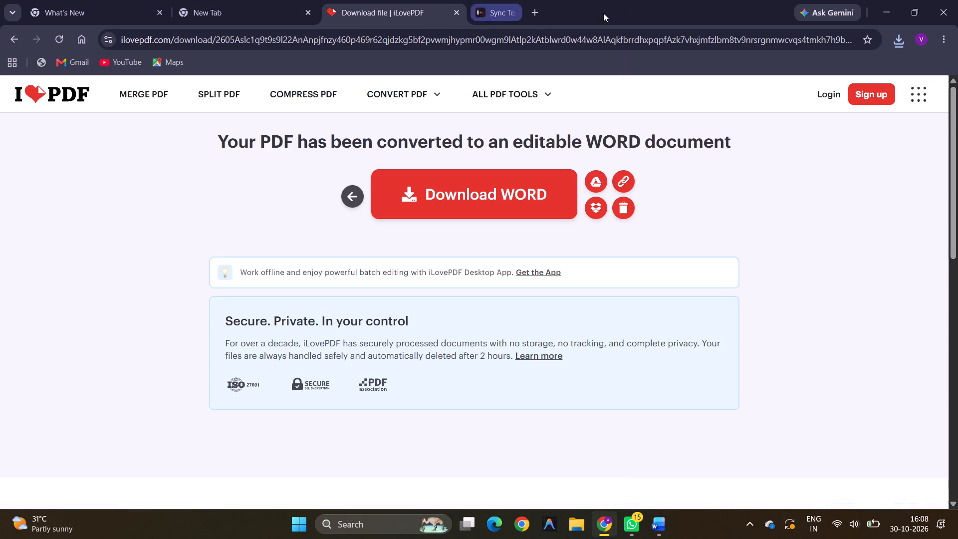
Switch to the converted B1_documentation (1) document in Word and enable editing.
click(664, 531)
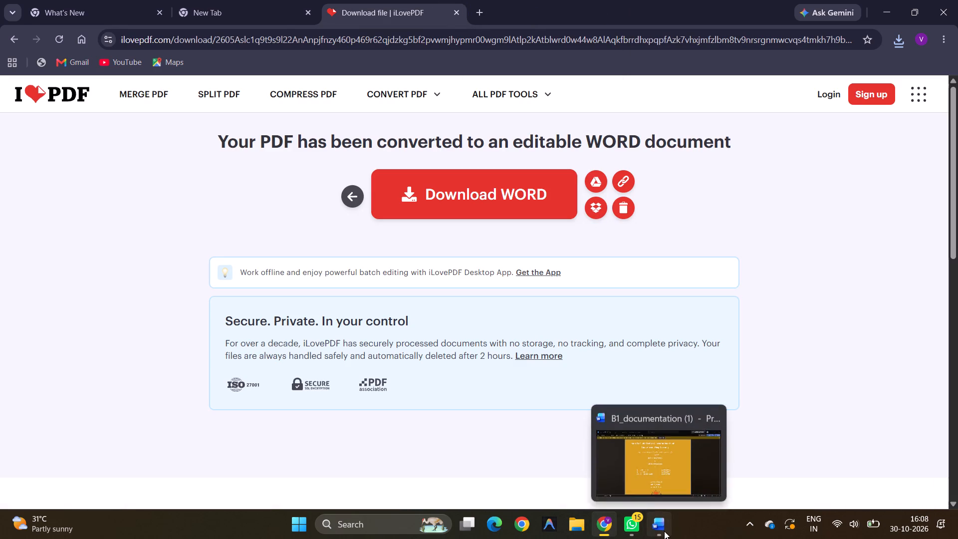
click(485, 58)
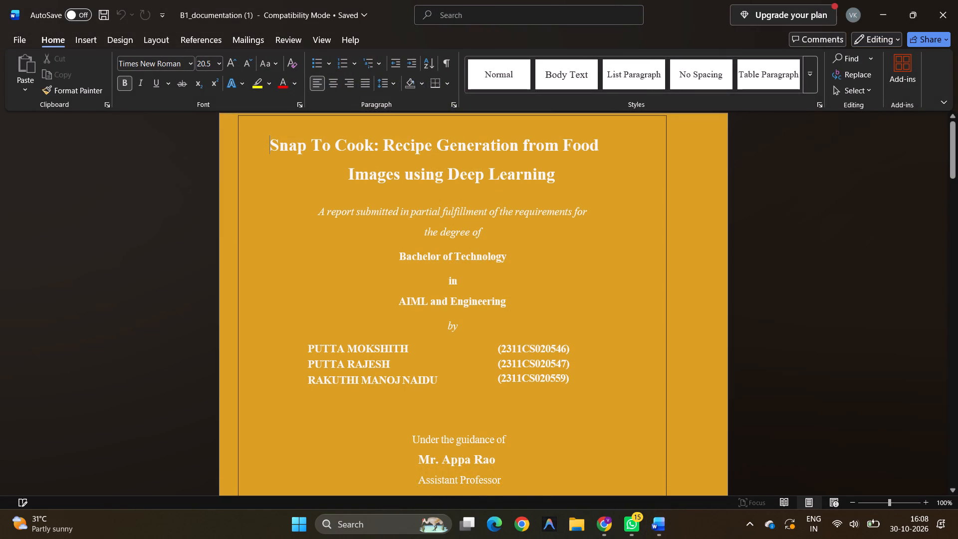
Insert the initial "G." directly after "Mr." in the guide's name on the title page.
scroll(486, 332, up, 1)
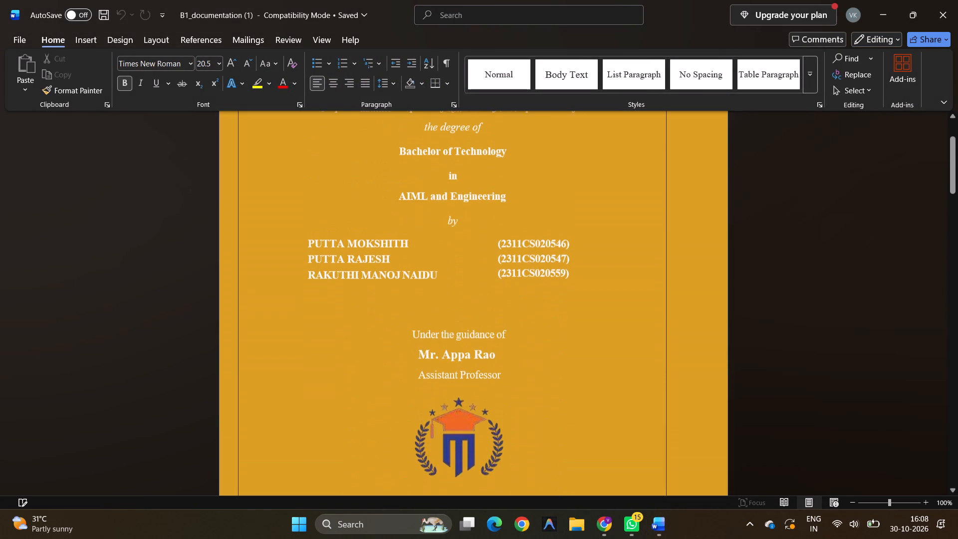
scroll(486, 332, up, 1)
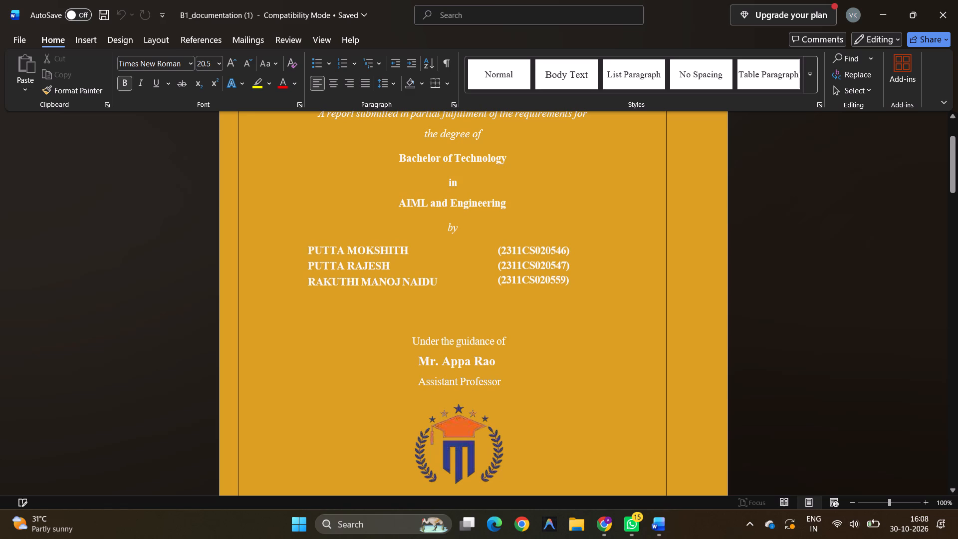
click(494, 363)
click(440, 365)
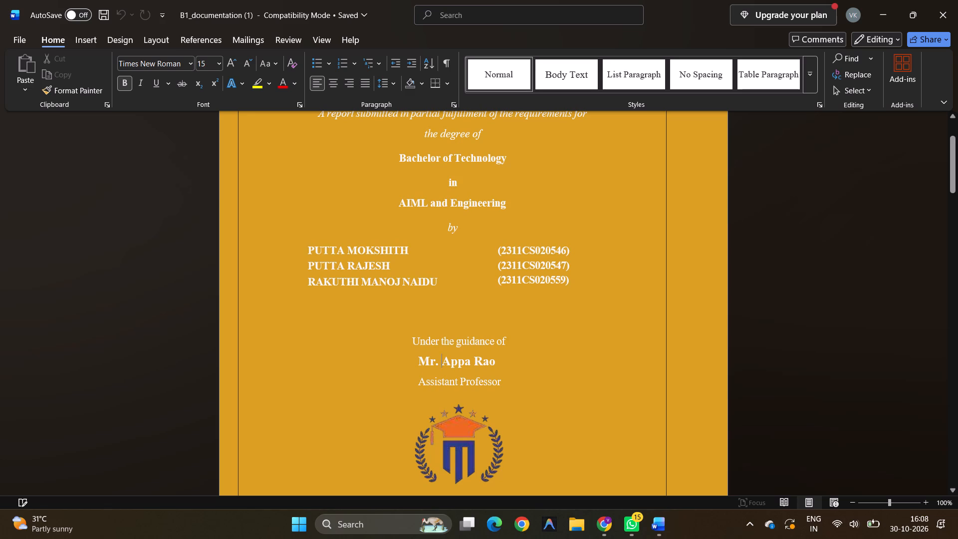
key(Left)
text(G.)
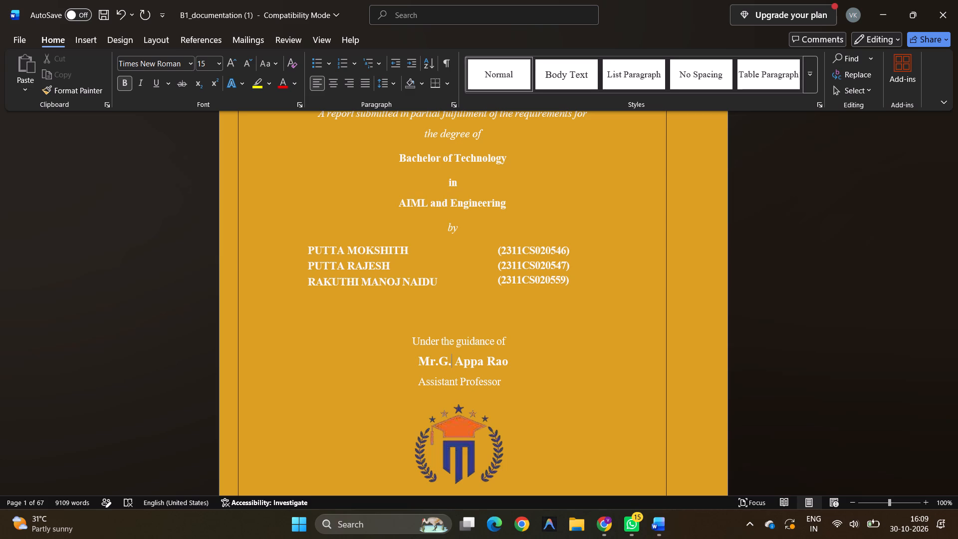
Insert "DEPARTMENT" before "AIML and Engineering" on the title page.
scroll(520, 362, up, 3)
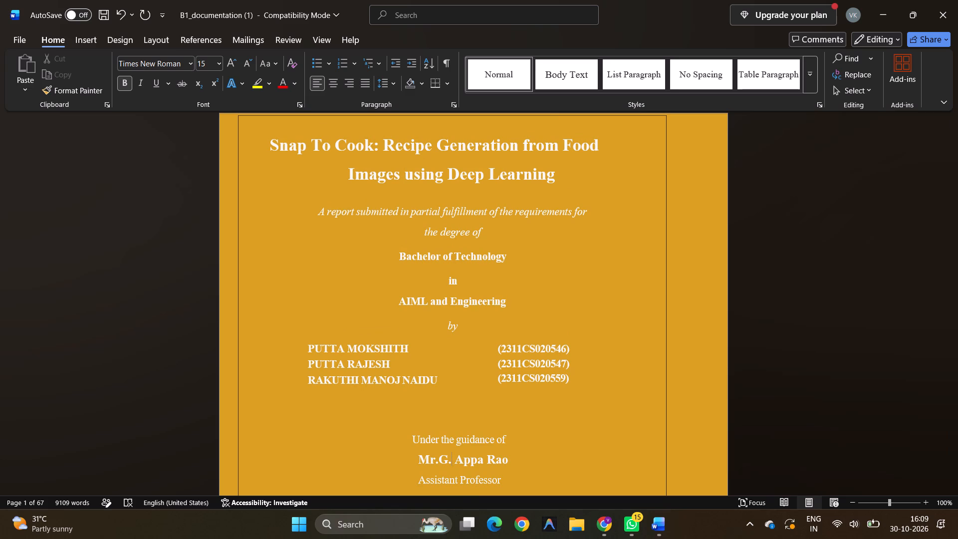
scroll(520, 362, up, 2)
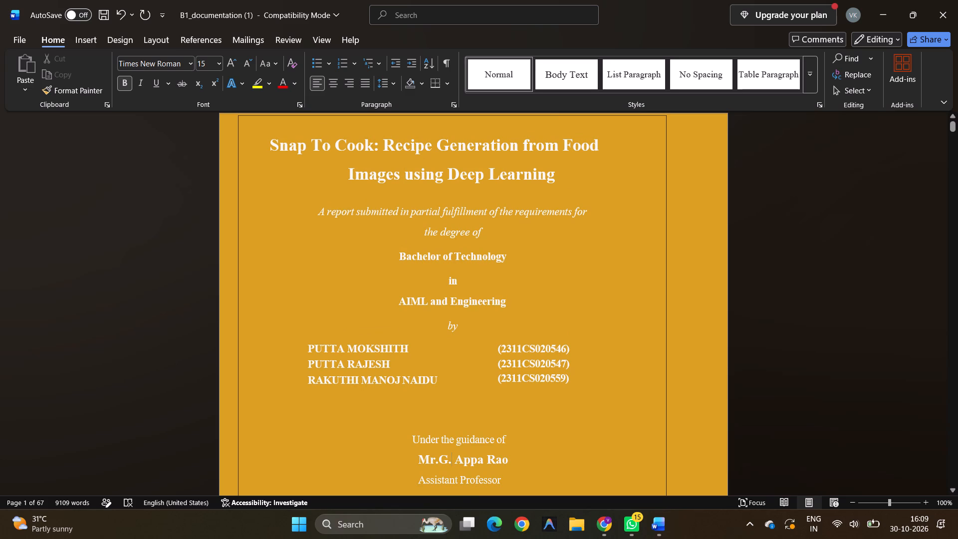
click(396, 304)
text(DEPA)
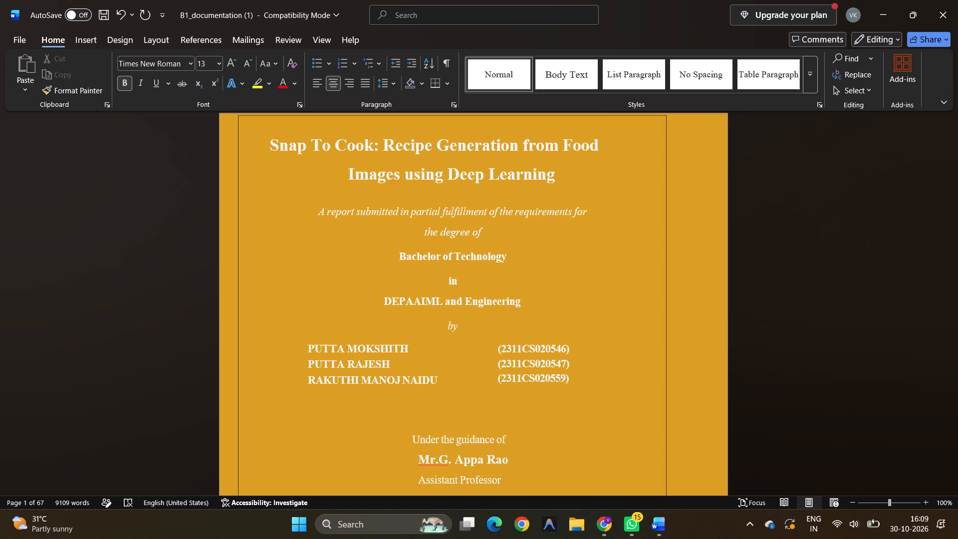
text(RTMENT)
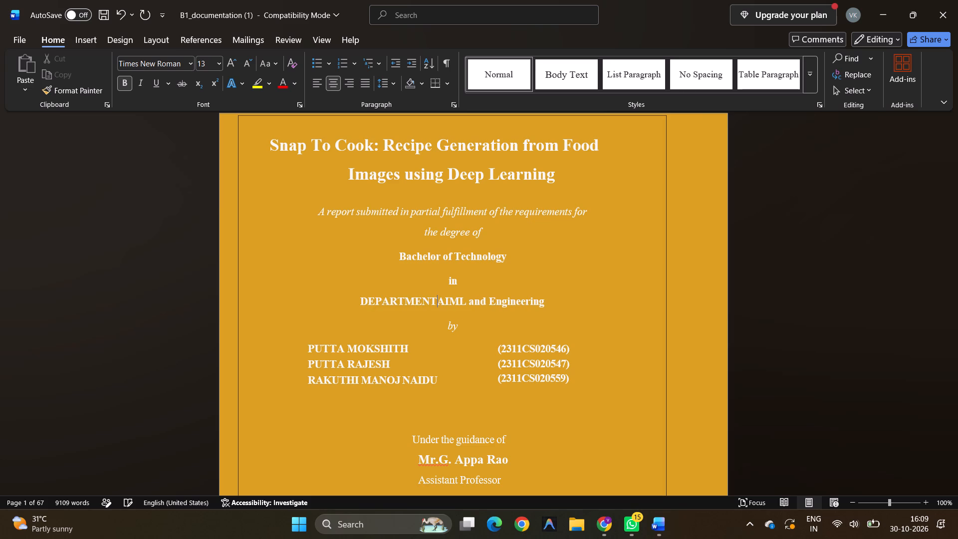
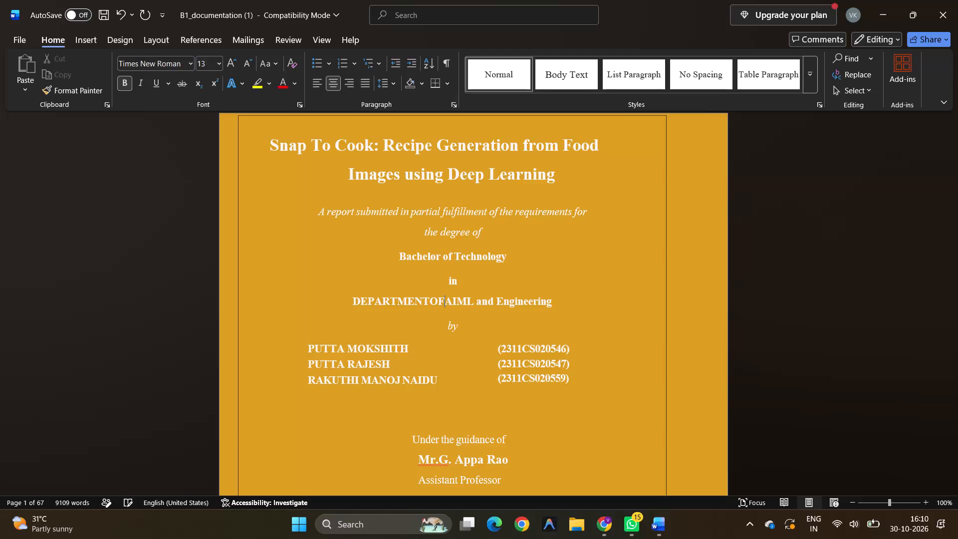
Correct the spacing after DEPARTMENT on the title page and add "OF CSE-" directly before AIML.
key(BackSpace)
key(BackSpace)
key(space)
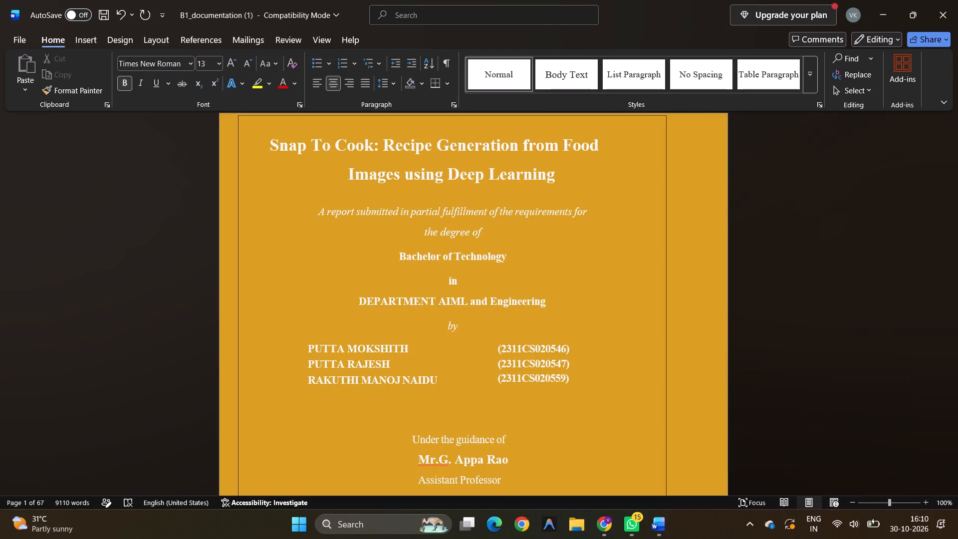
text(OF CSE)
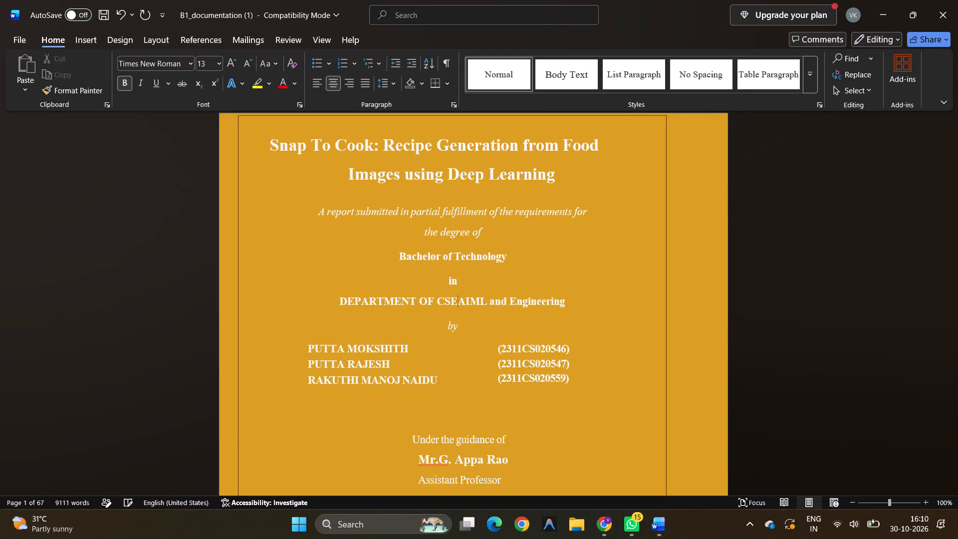
key(minus)
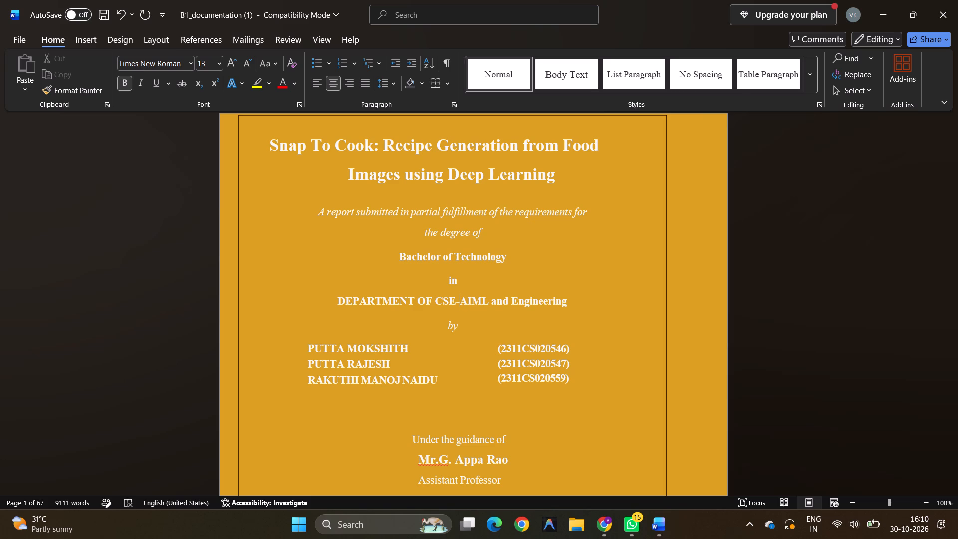
Change the capitalised "DEPARTMENT OF" on the title page to "Department of".
click(412, 305)
key(BackSpace)
key(BackSpace)
key(BackSpace)
key(BackSpace)
key(BackSpace)
key(BackSpace)
key(BackSpace)
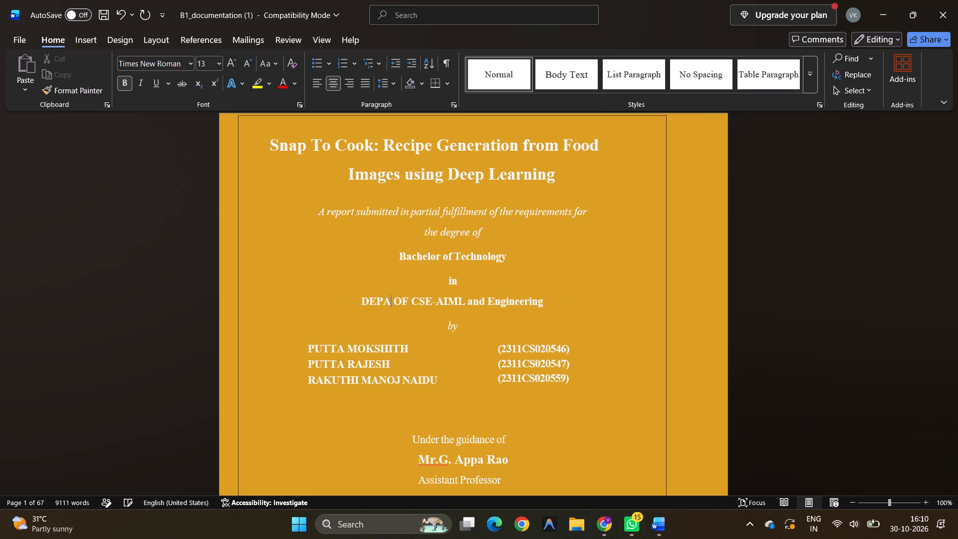
key(BackSpace)
key(BackSpace)
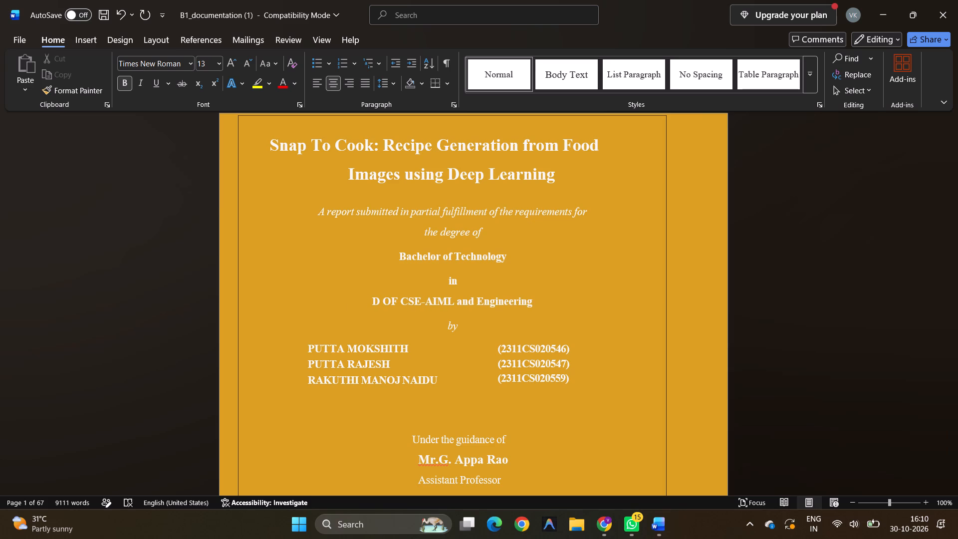
text(epartment)
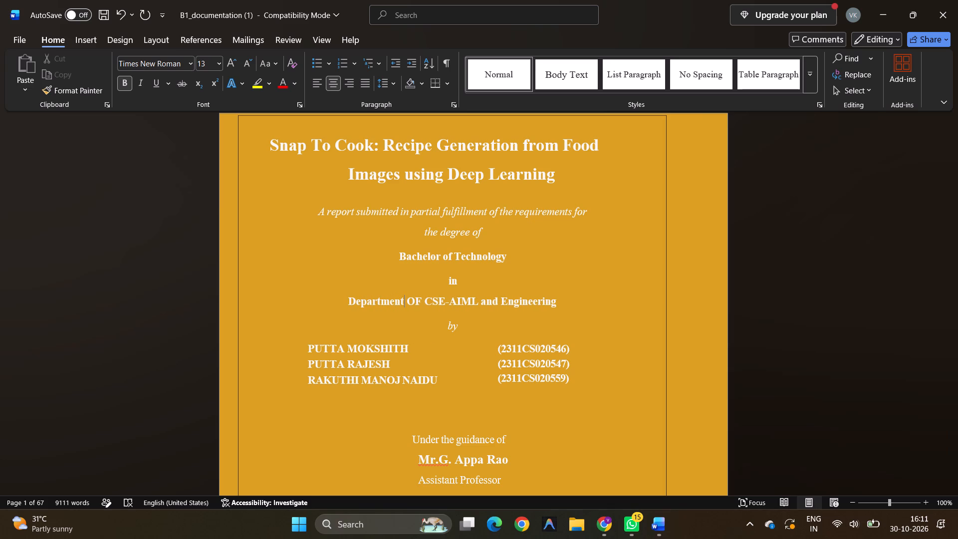
key(Right)
key(Right)
key(Right)
key(BackSpace)
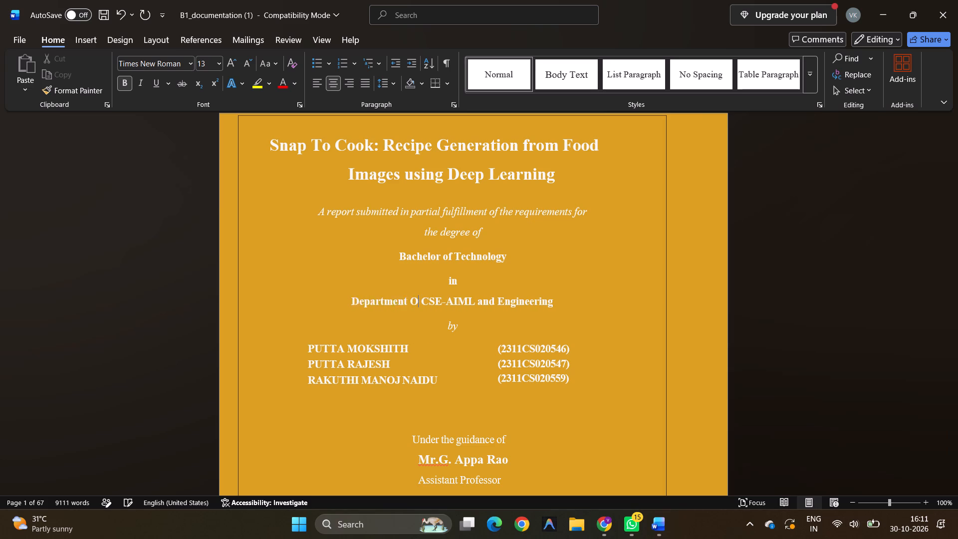
key(BackSpace)
text(of)
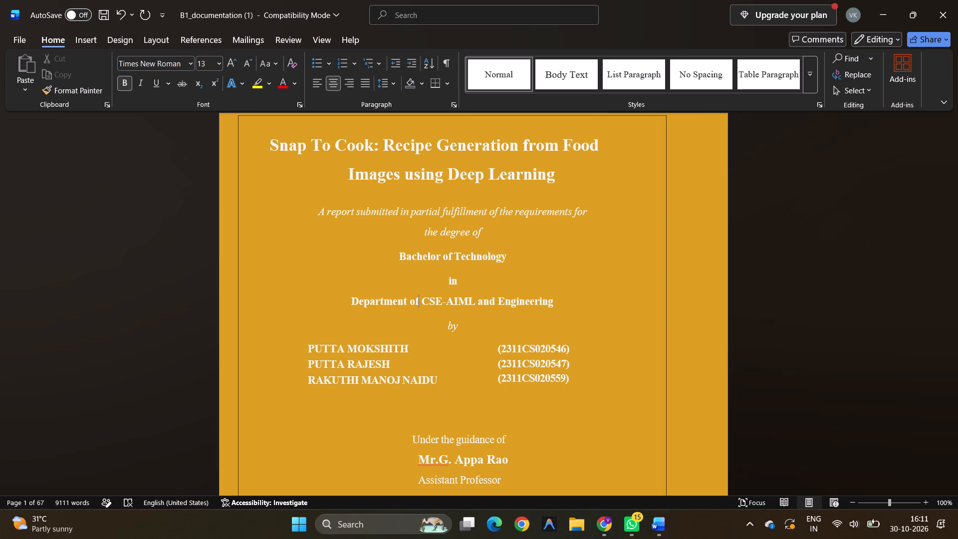
Put a single space on each side of the hyphen between CSE and AIML in the department line.
click(442, 300)
key(space)
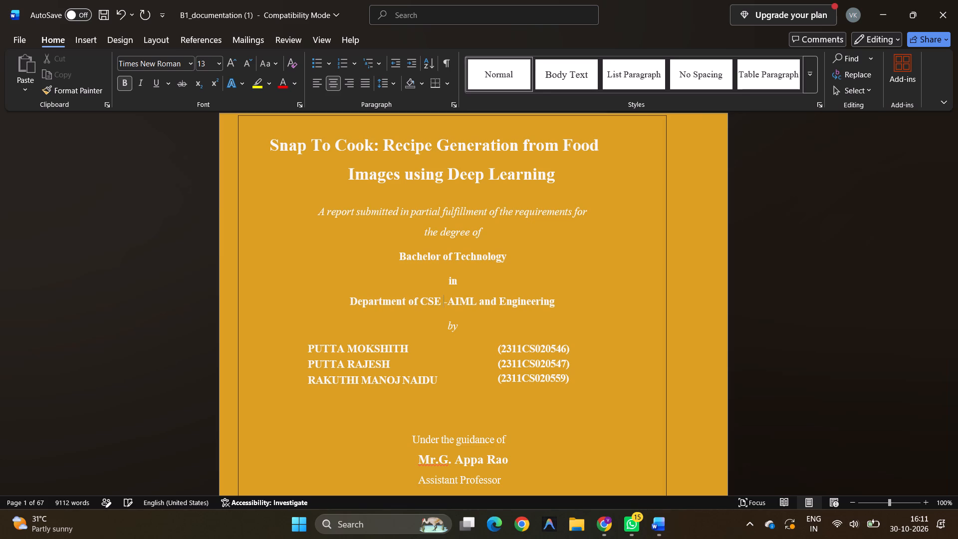
key(space)
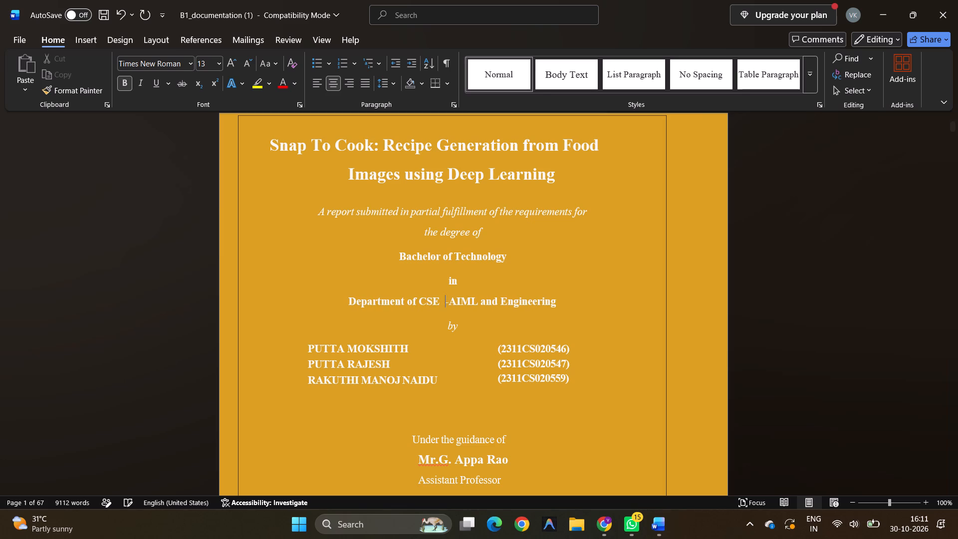
key(BackSpace)
key(Right)
key(space)
Replace "AIML and Engineering" in the title page's department line with "Artificial Intelligence & Machine Learning".
click(557, 305)
key(BackSpace)
key(BackSpace)
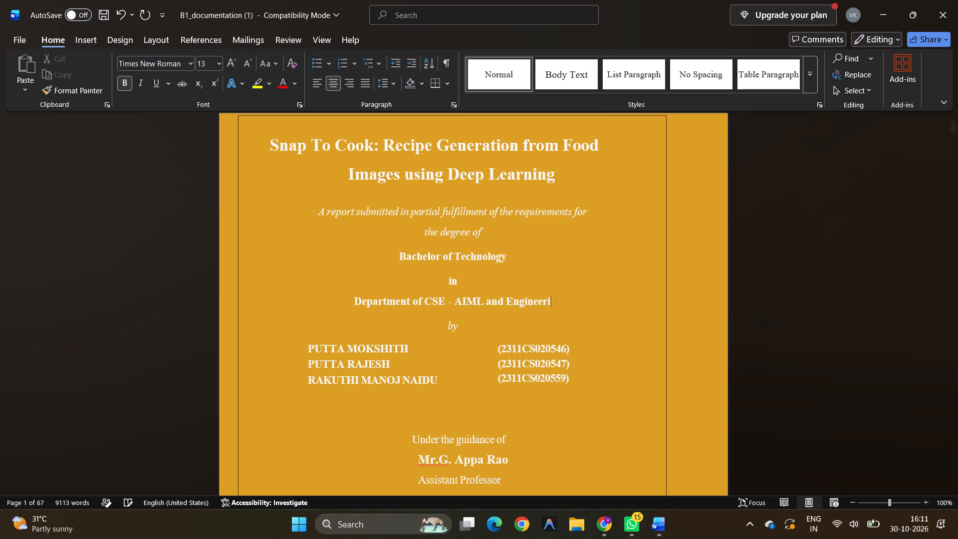
key(BackSpace)
key(BackSpace)
key(BackSpace)
key(BackSpace)
key(BackSpace)
key(BackSpace)
key(BackSpace)
key(BackSpace)
key(BackSpace)
key(BackSpace)
key(BackSpace)
key(BackSpace)
key(BackSpace)
key(BackSpace)
key(BackSpace)
key(BackSpace)
key(BackSpace)
key(BackSpace)
key(BackSpace)
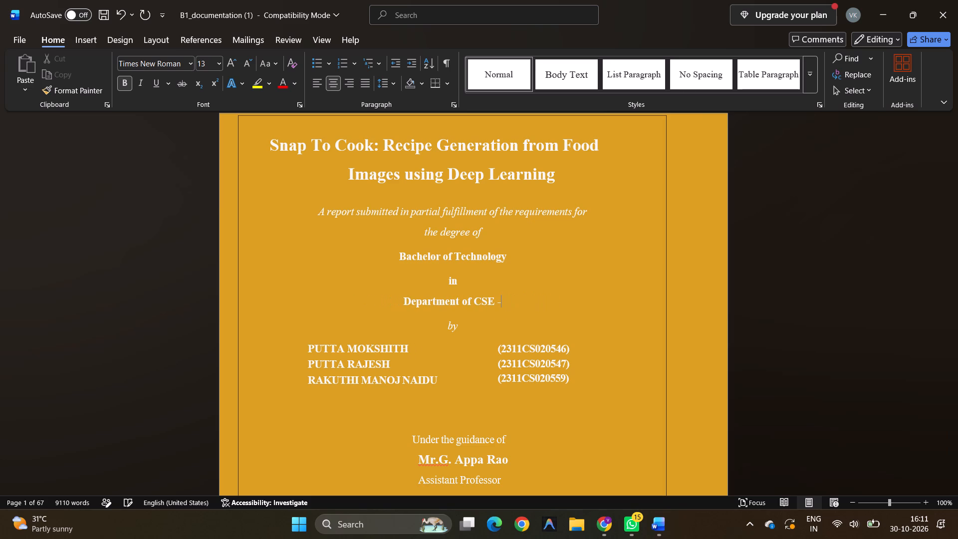
key(space)
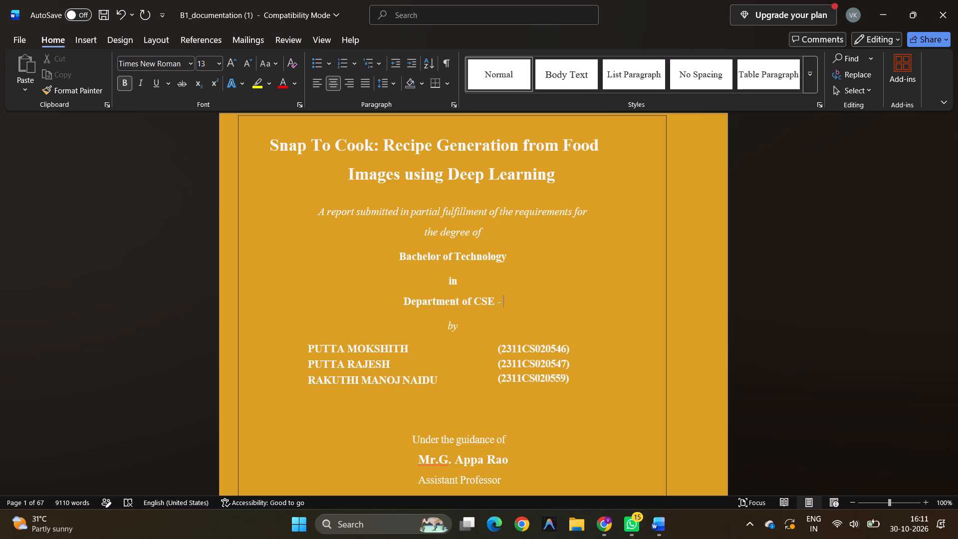
key(shift+s)
key(BackSpace)
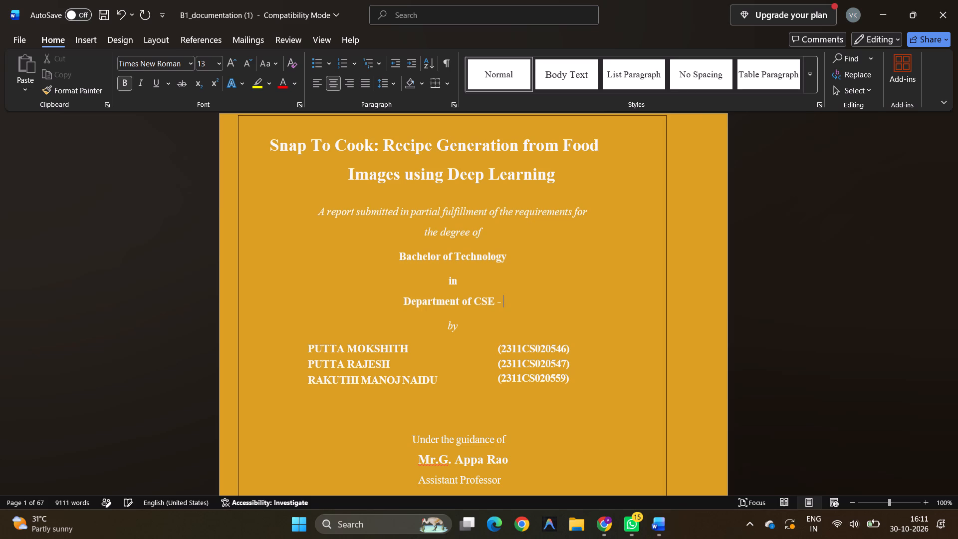
text(Ar)
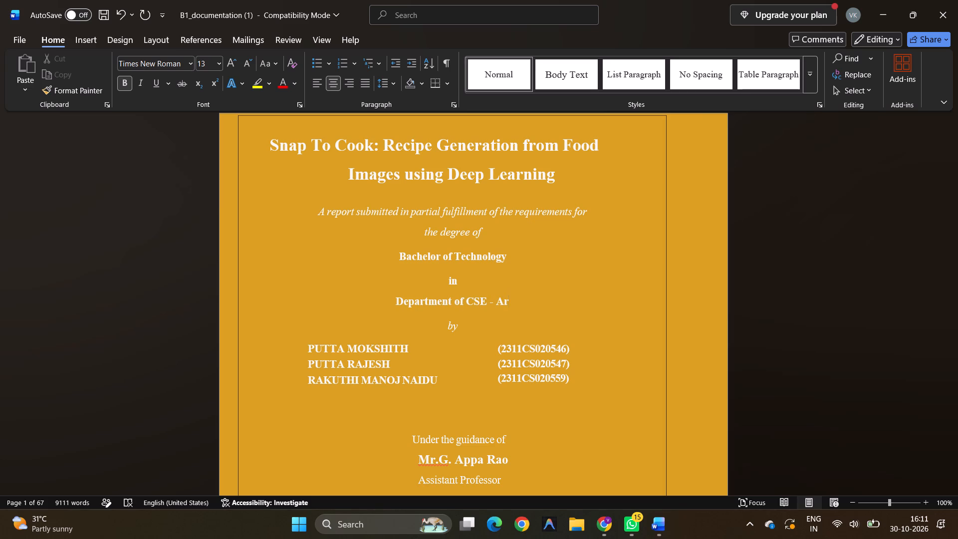
text(tificial)
key(space)
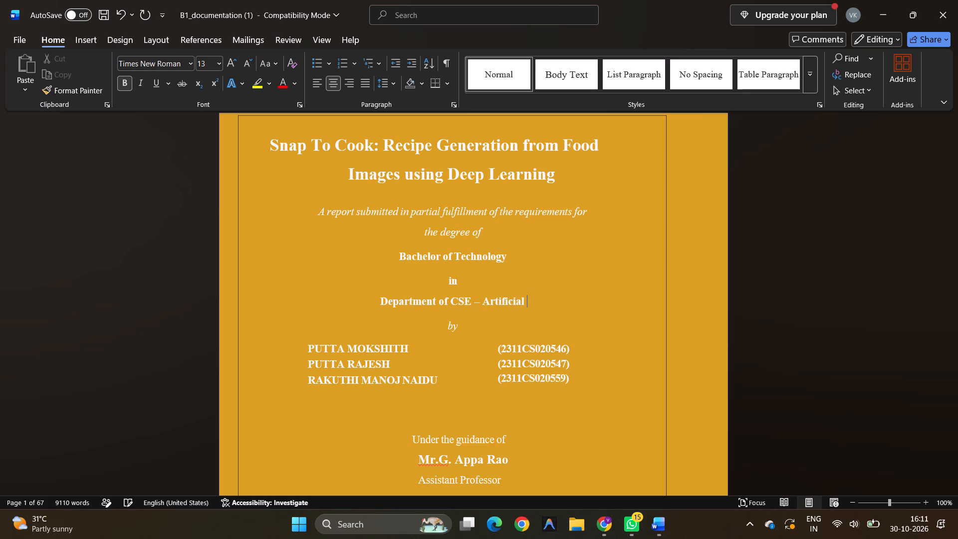
text(Intelligence)
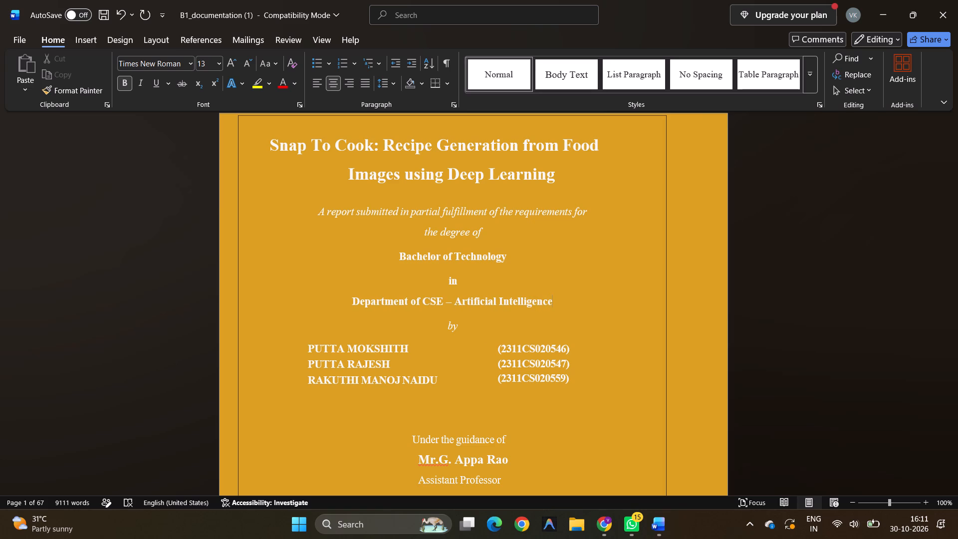
key(space)
key(shift+ampersand)
key(space)
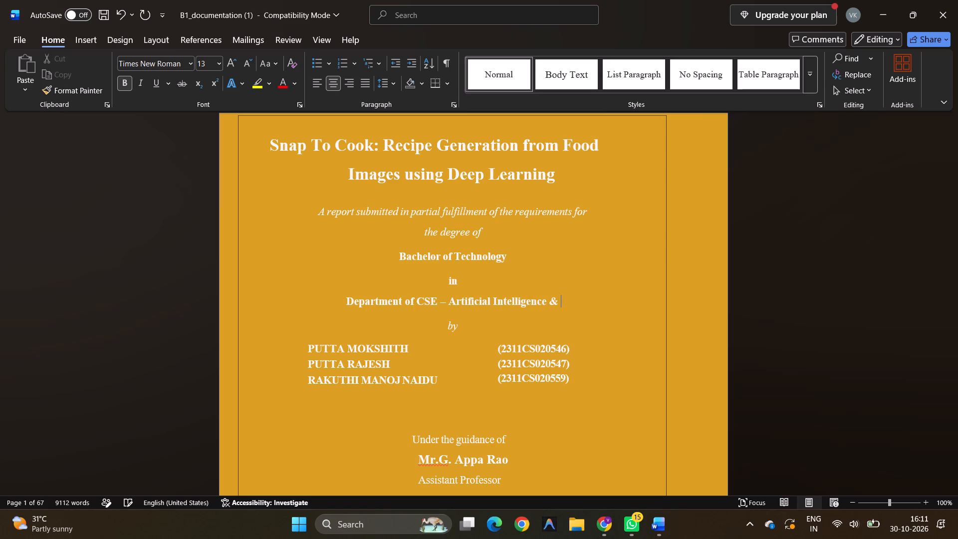
text(Machine)
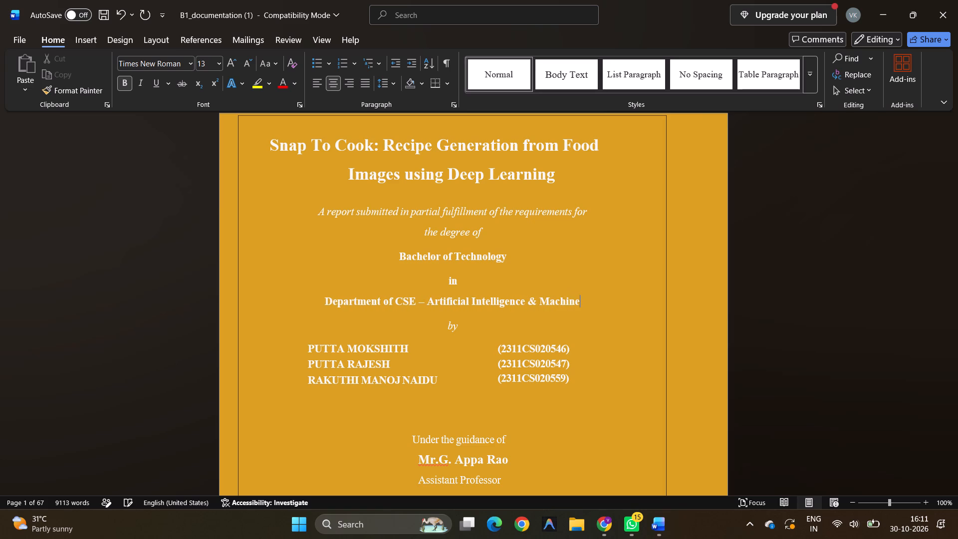
key(space)
text(Learning)
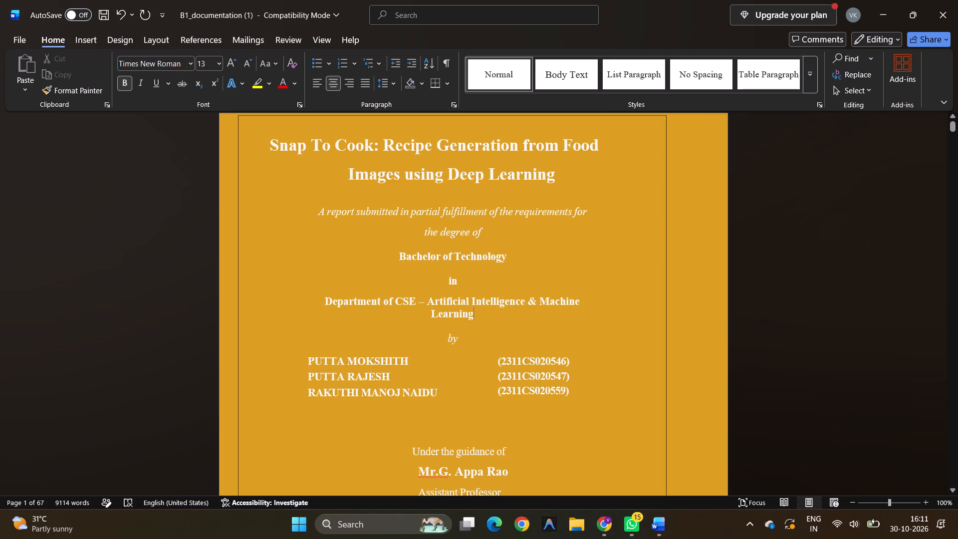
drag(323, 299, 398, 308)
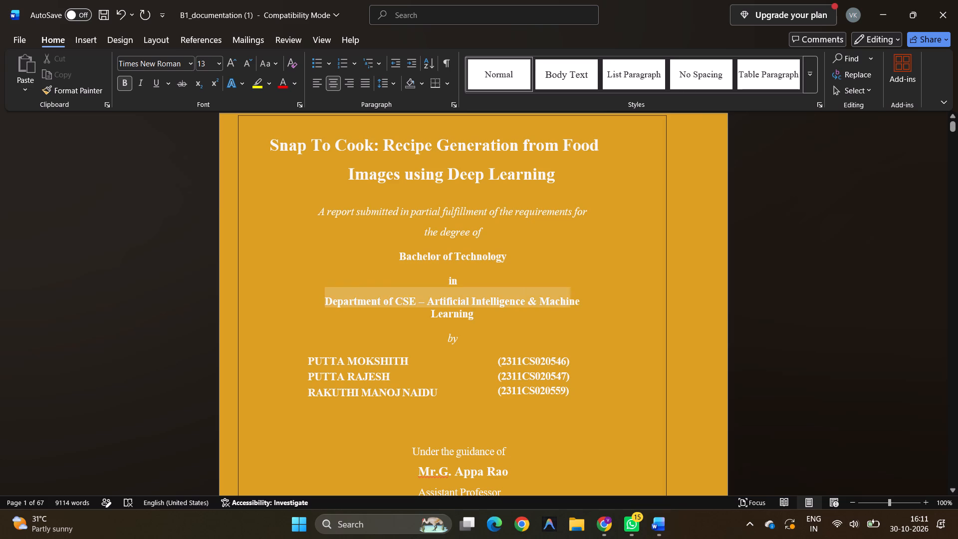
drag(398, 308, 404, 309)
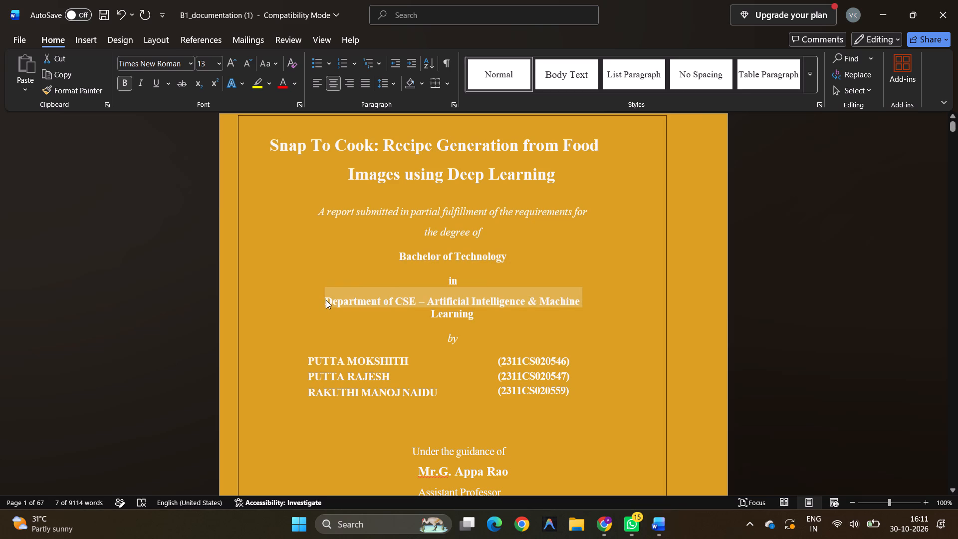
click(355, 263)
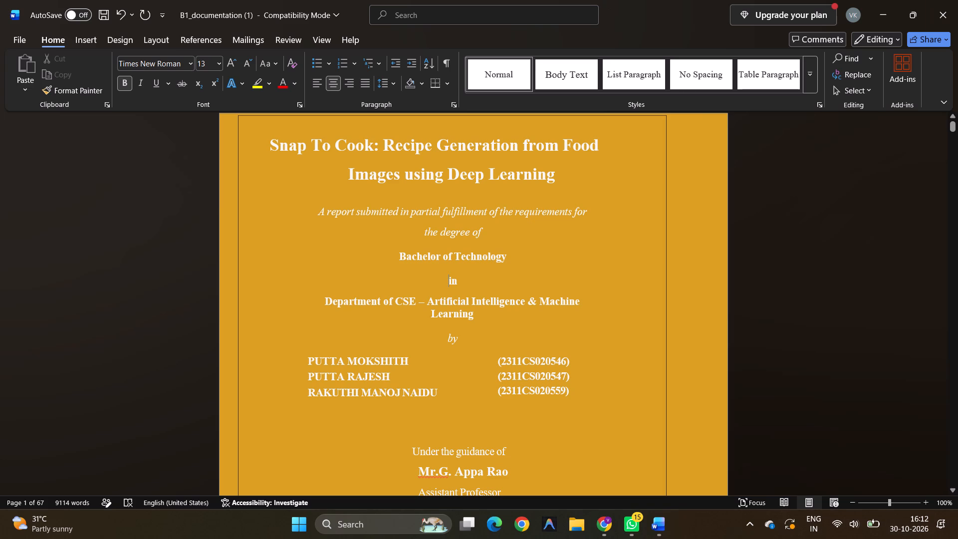
Set the font size of the whole department line on the title page to 12.
drag(322, 301, 331, 302)
drag(331, 302, 490, 312)
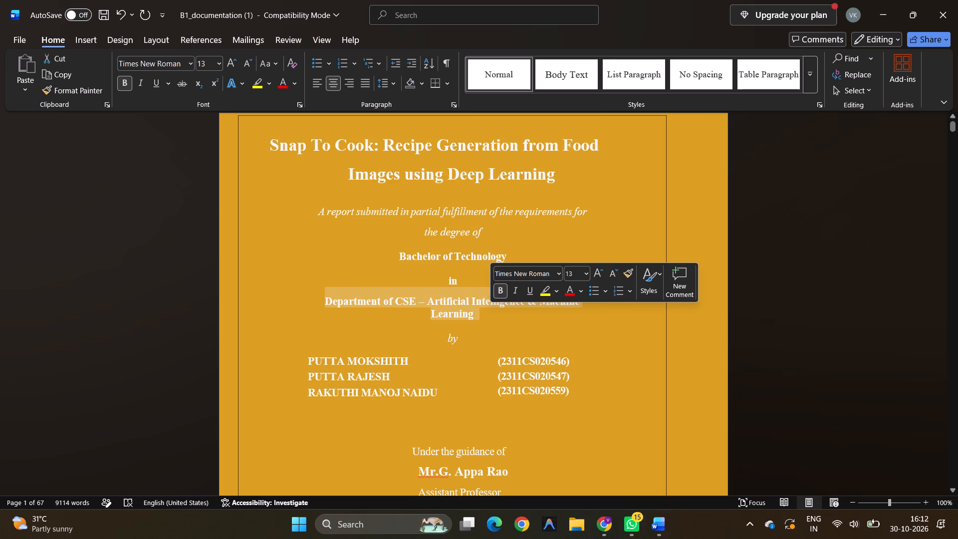
click(585, 277)
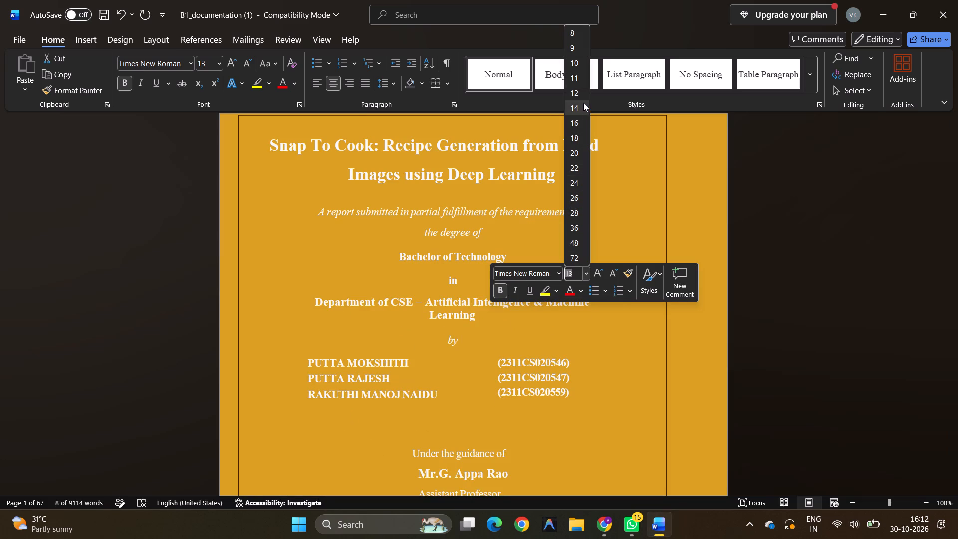
click(581, 92)
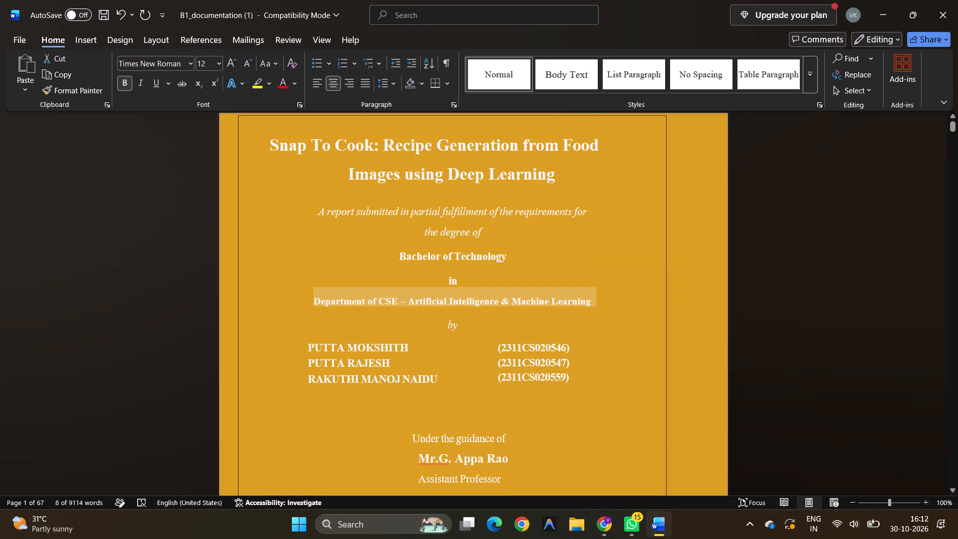
click(539, 276)
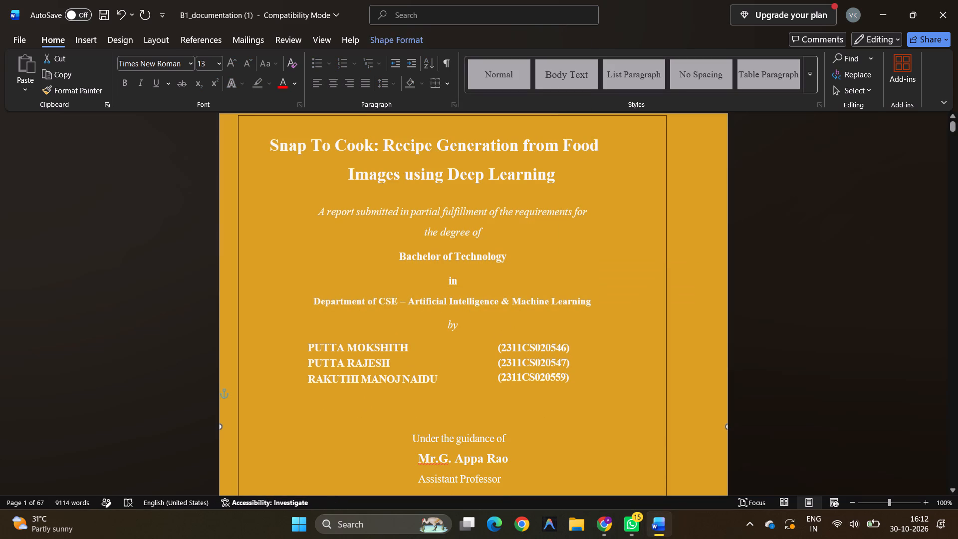
Insert the initial "G." after "Mr." in the guide's name on the second page.
scroll(639, 238, down, 2)
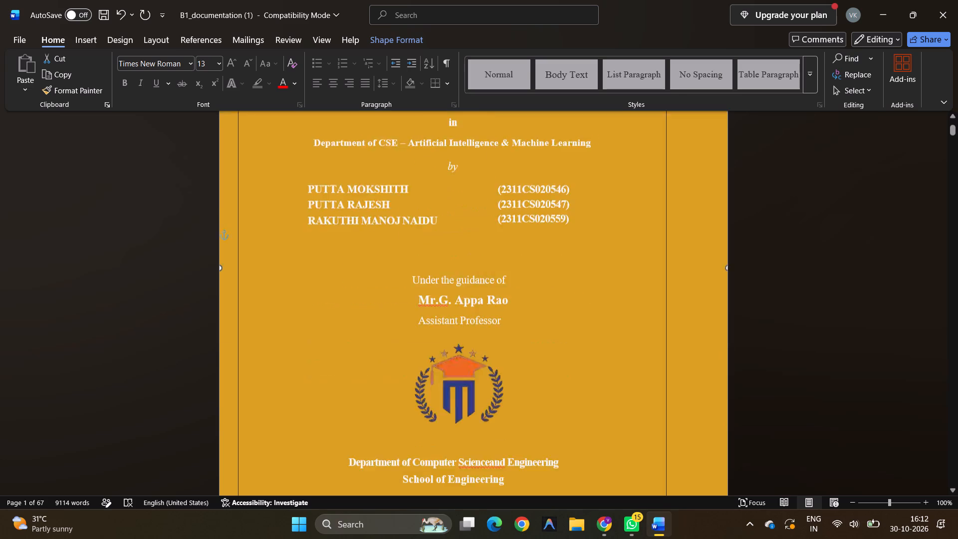
scroll(639, 238, down, 2)
scroll(639, 238, up, 1)
scroll(639, 238, down, 1)
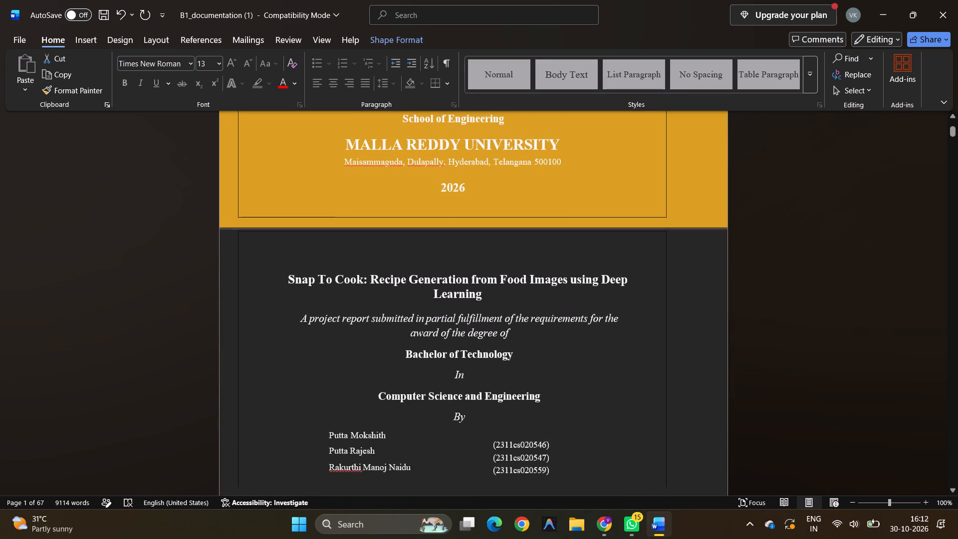
scroll(639, 238, down, 2)
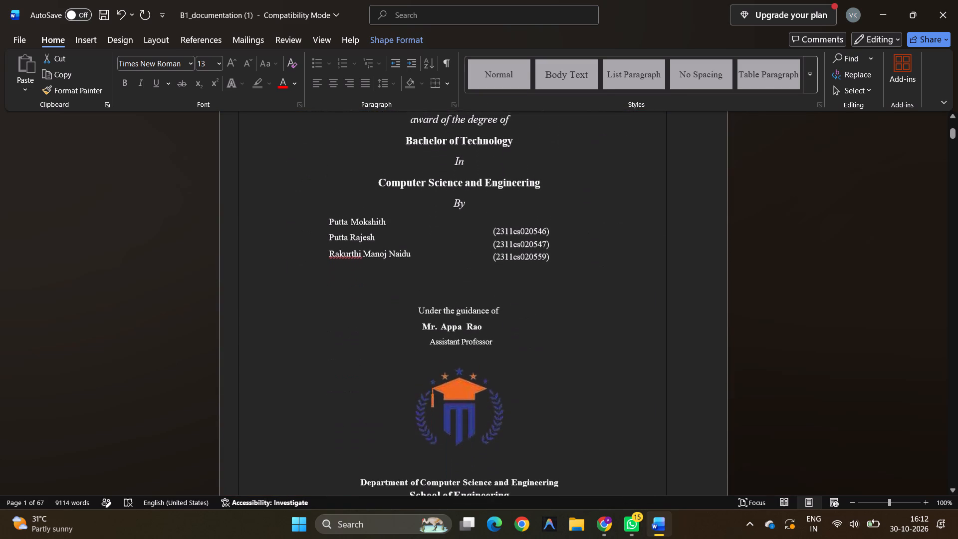
scroll(639, 238, down, 1)
click(439, 314)
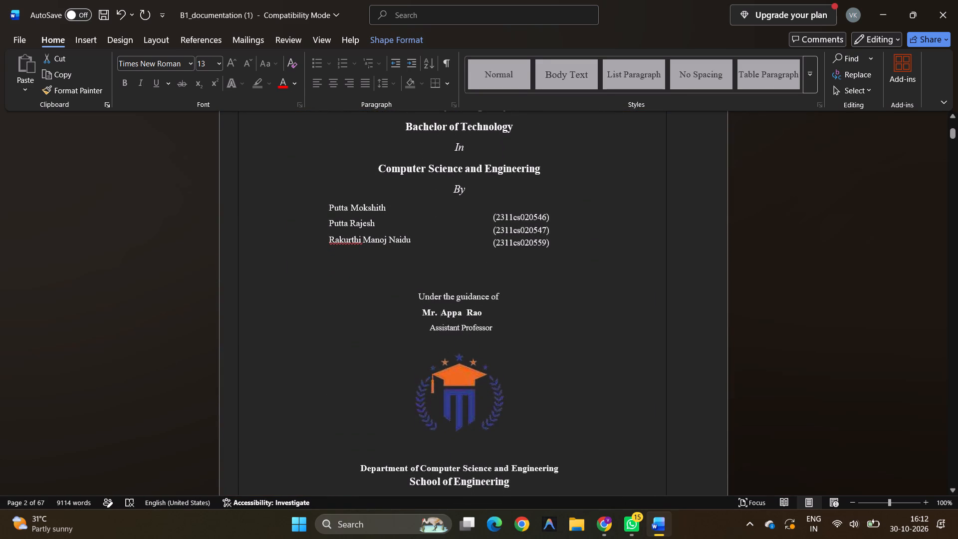
text(G.)
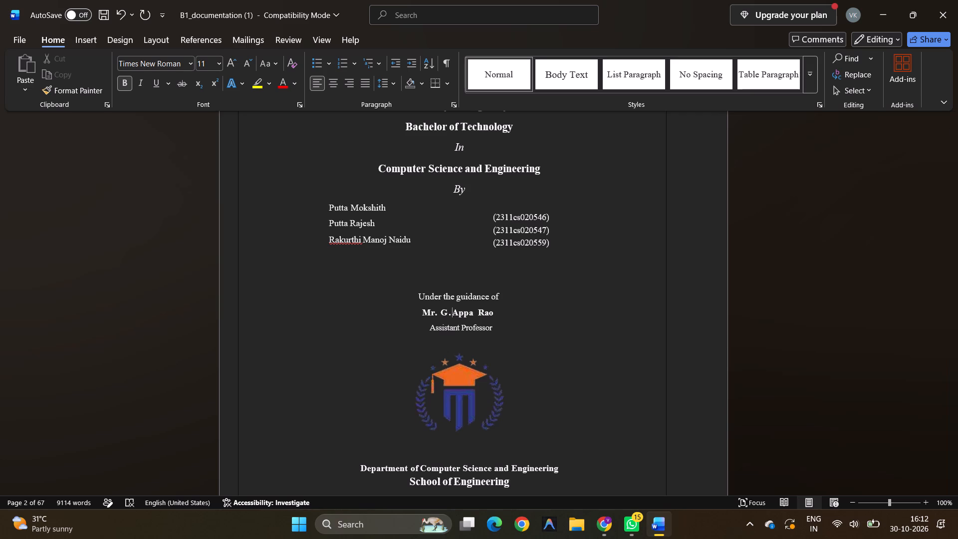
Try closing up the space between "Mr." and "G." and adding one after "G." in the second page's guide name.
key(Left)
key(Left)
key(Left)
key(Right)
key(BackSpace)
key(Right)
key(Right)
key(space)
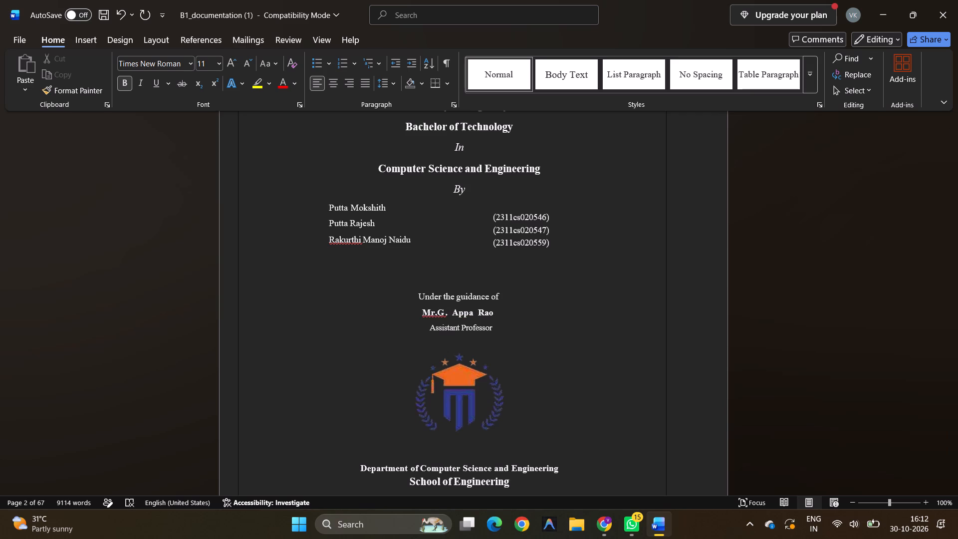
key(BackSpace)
Insert a space between "Mr." and "G." in the guide's name on the first title page.
scroll(439, 314, up, 2)
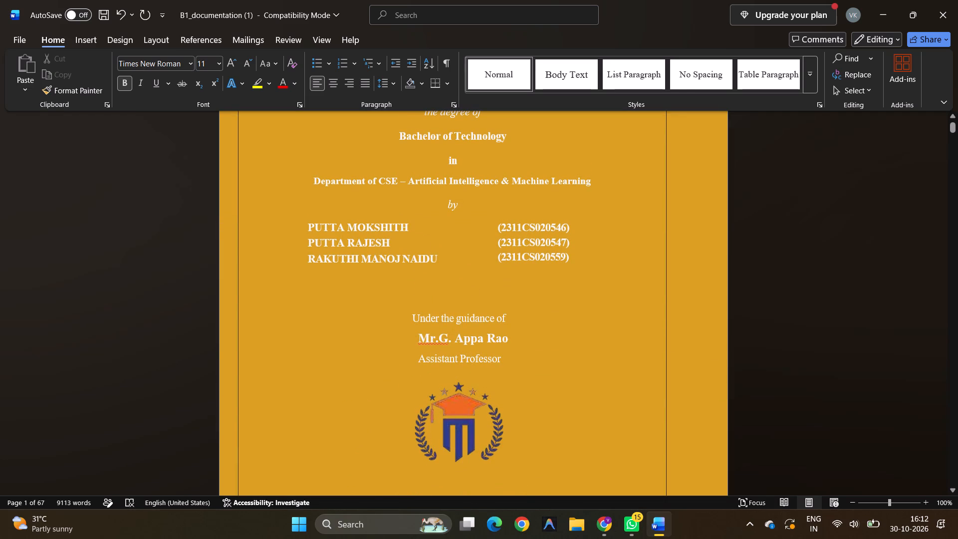
click(438, 342)
key(space)
Insert a space after "Mr." and another after "G." in the guide's name on the second page.
scroll(439, 342, down, 3)
scroll(439, 342, up, 1)
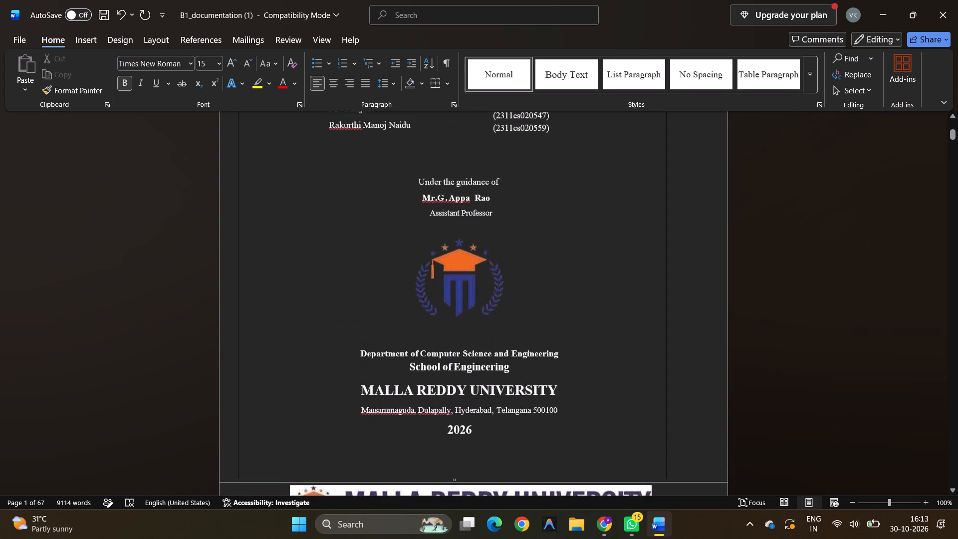
scroll(439, 342, up, 1)
click(438, 224)
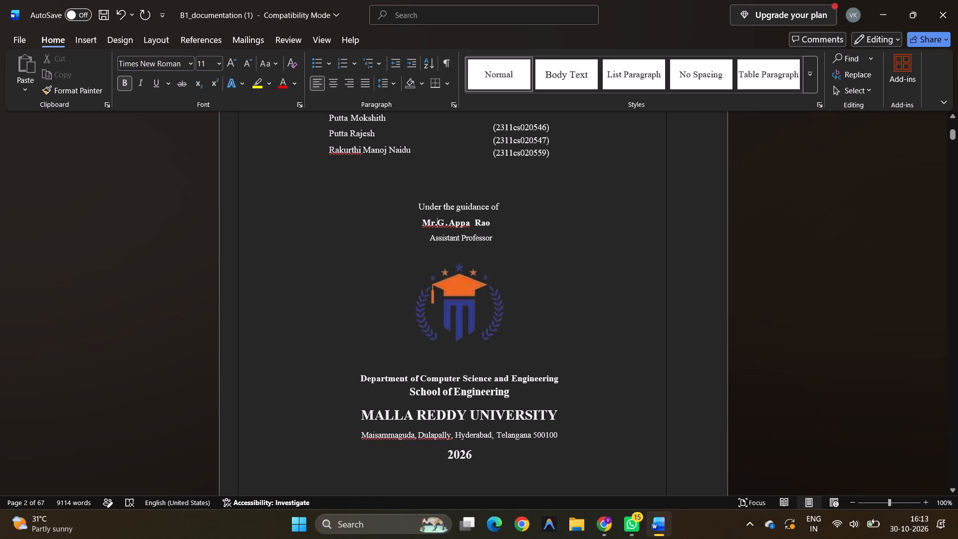
key(space)
key(Right)
key(Right)
key(space)
Insert "Assistant" before "Professor" in the internal guide's title on the certificate page.
scroll(446, 220, up, 3)
scroll(446, 220, down, 1)
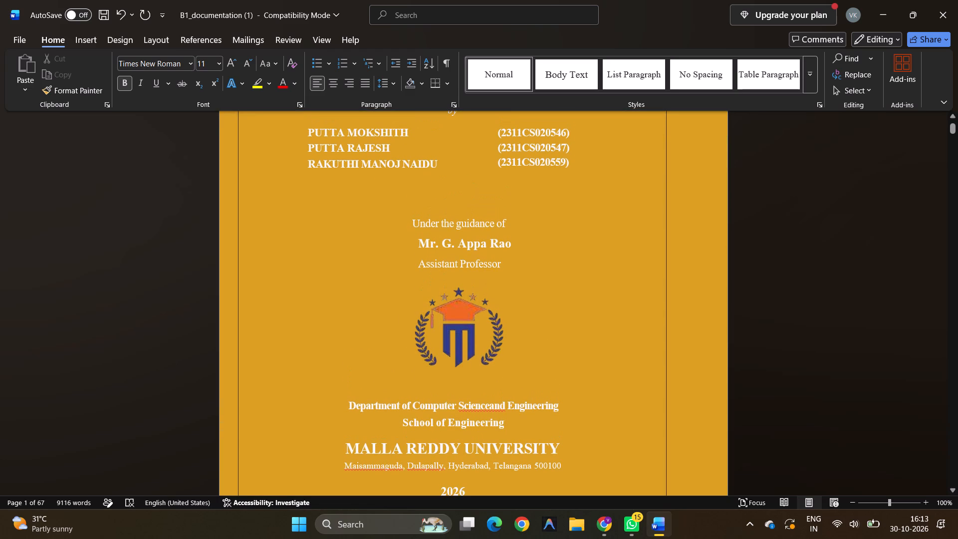
scroll(446, 220, down, 1)
scroll(446, 220, up, 2)
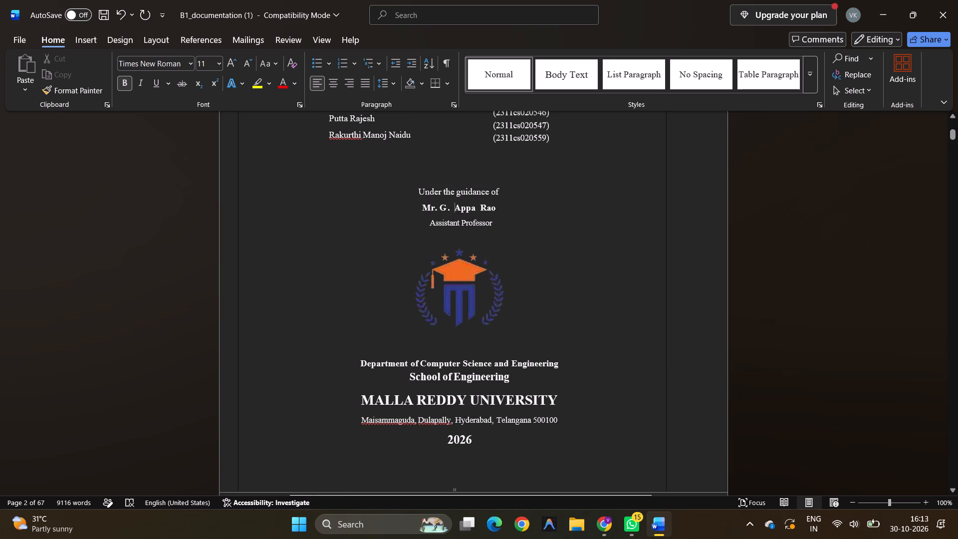
scroll(446, 220, down, 2)
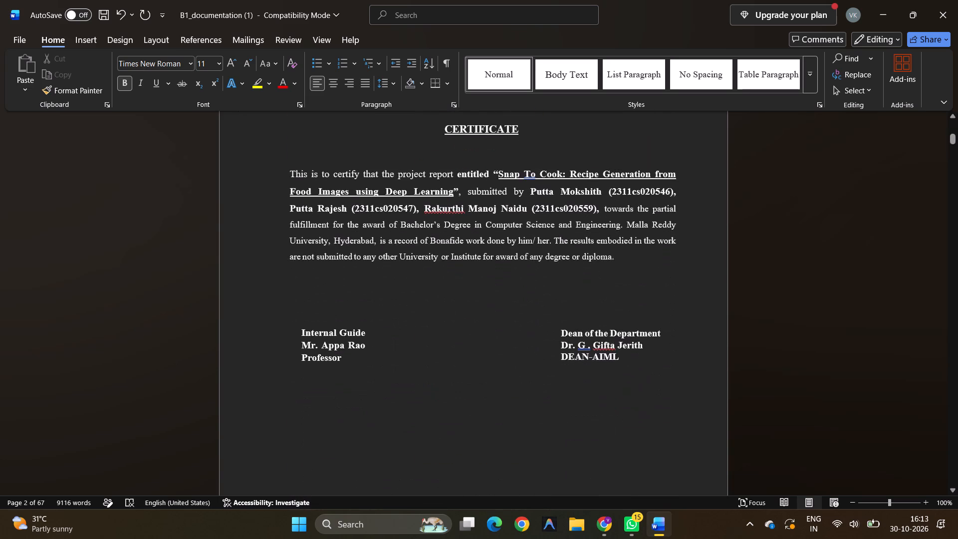
click(301, 346)
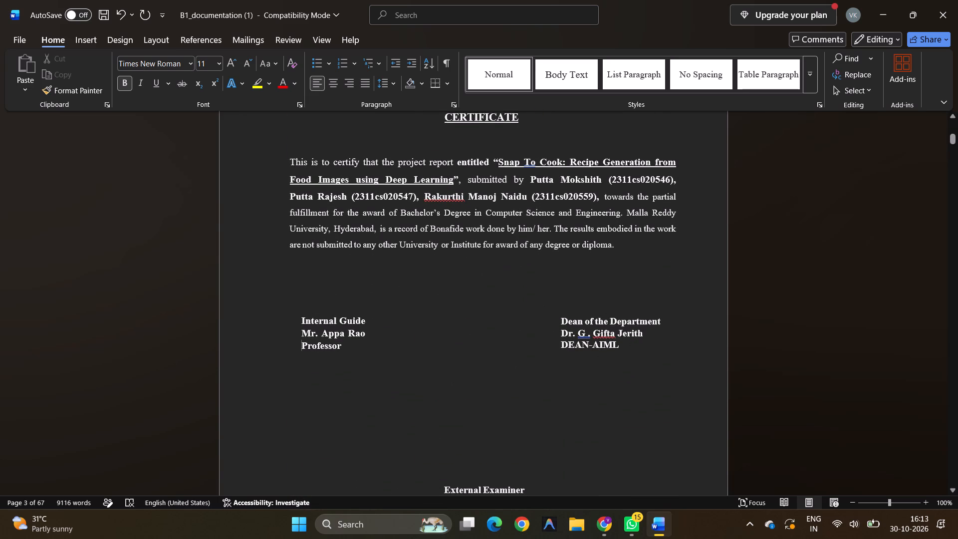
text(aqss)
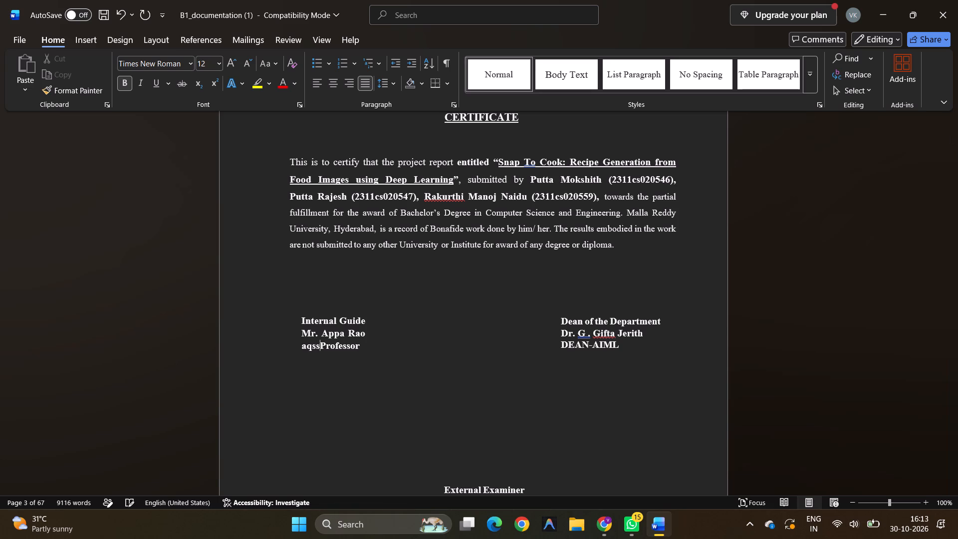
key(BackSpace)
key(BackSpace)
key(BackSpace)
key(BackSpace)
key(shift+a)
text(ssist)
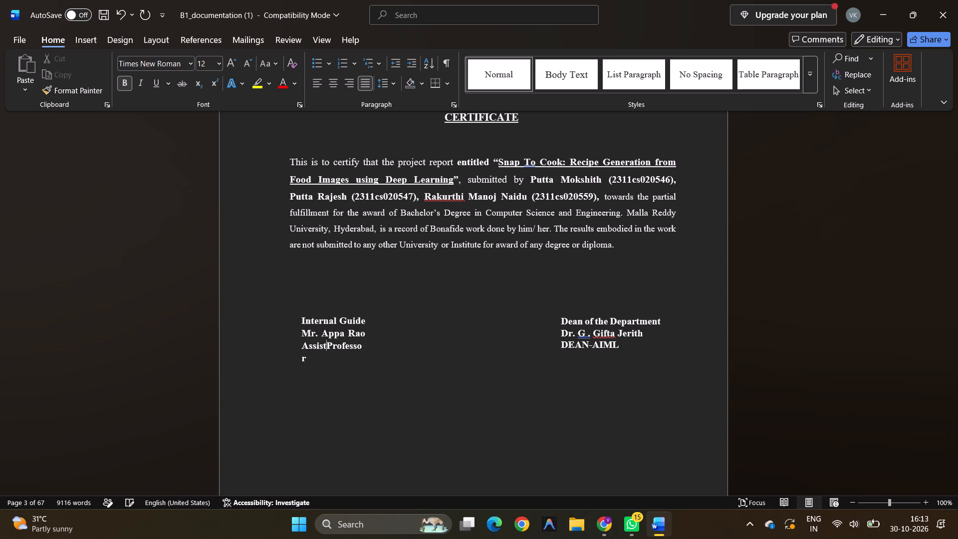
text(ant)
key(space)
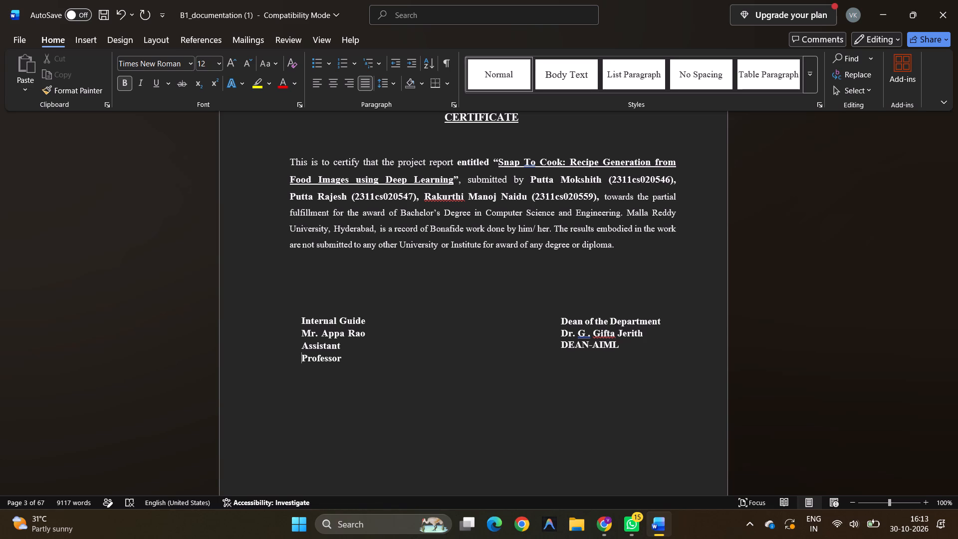
Shorten "Assistant" to "Asst" before "Professor" in the internal guide's title on the certificate page.
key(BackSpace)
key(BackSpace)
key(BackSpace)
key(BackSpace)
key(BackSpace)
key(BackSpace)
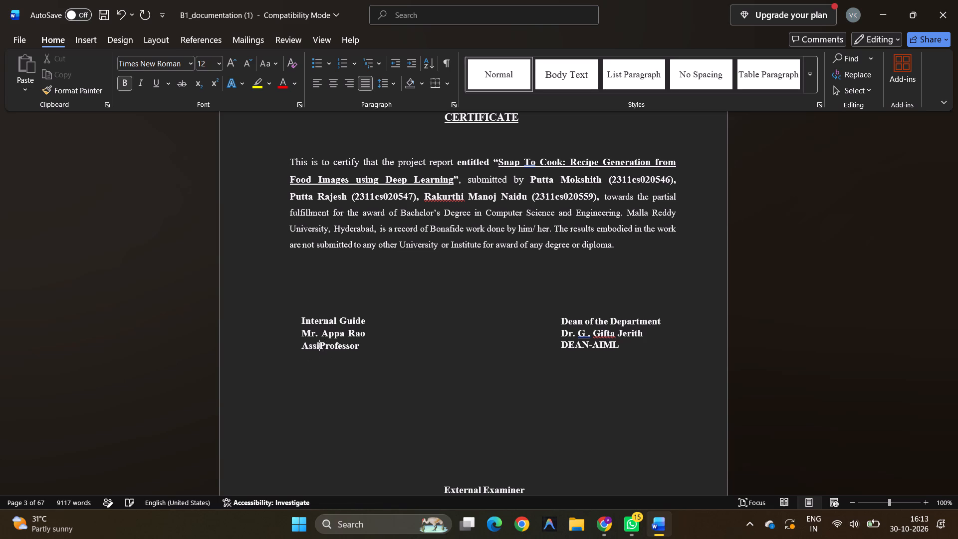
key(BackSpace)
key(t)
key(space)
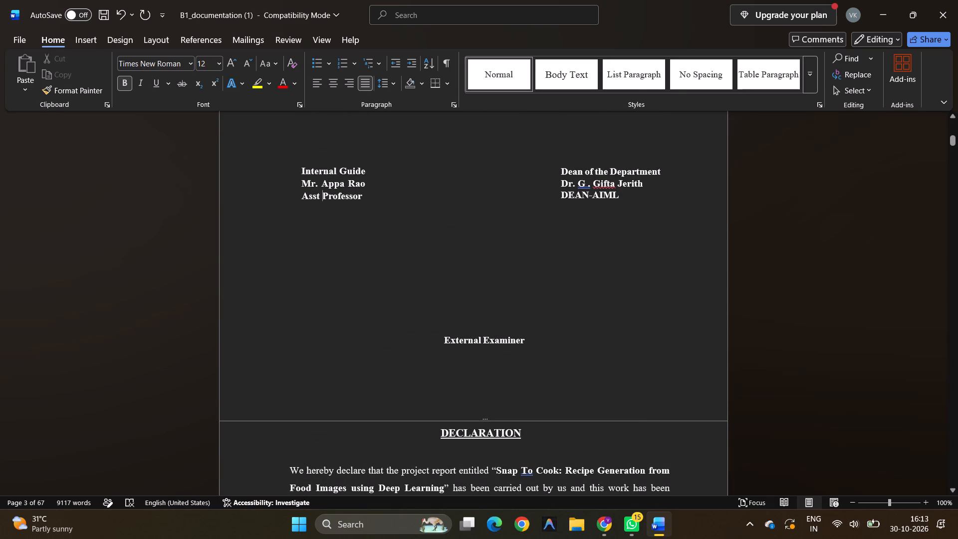
Examine the place, date and student list on the declaration page.
scroll(359, 365, down, 2)
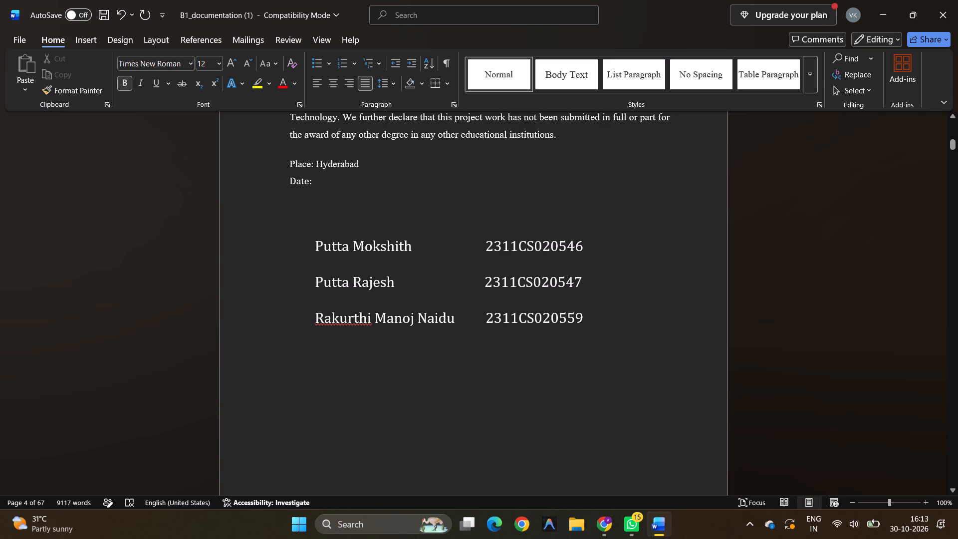
scroll(315, 241, right, 1)
ctrl+scroll(315, 241, up, 1)
ctrl+scroll(315, 241, right, 1)
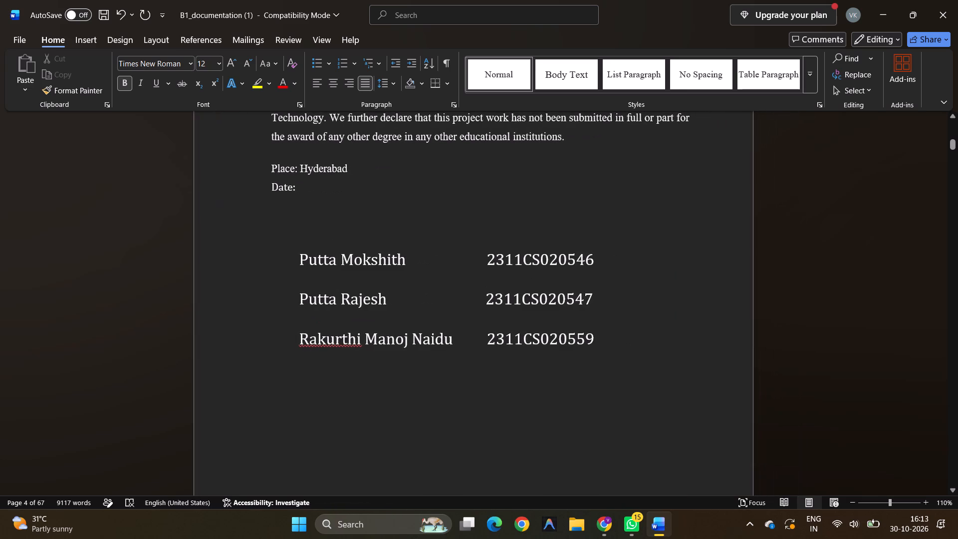
Change the font of the three student names and roll numbers on the declaration page to Times New Roman.
double_click(296, 256)
click(346, 286)
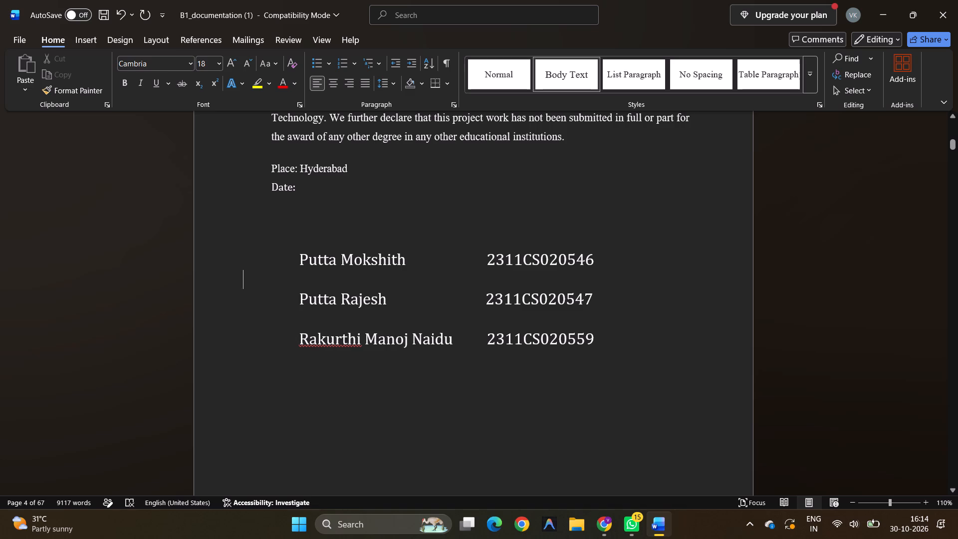
click(299, 259)
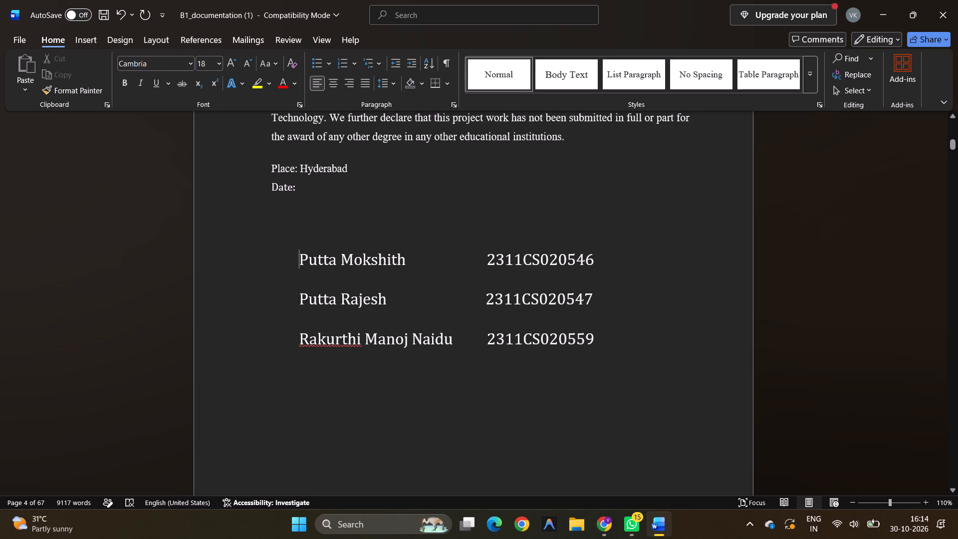
drag(295, 257, 592, 351)
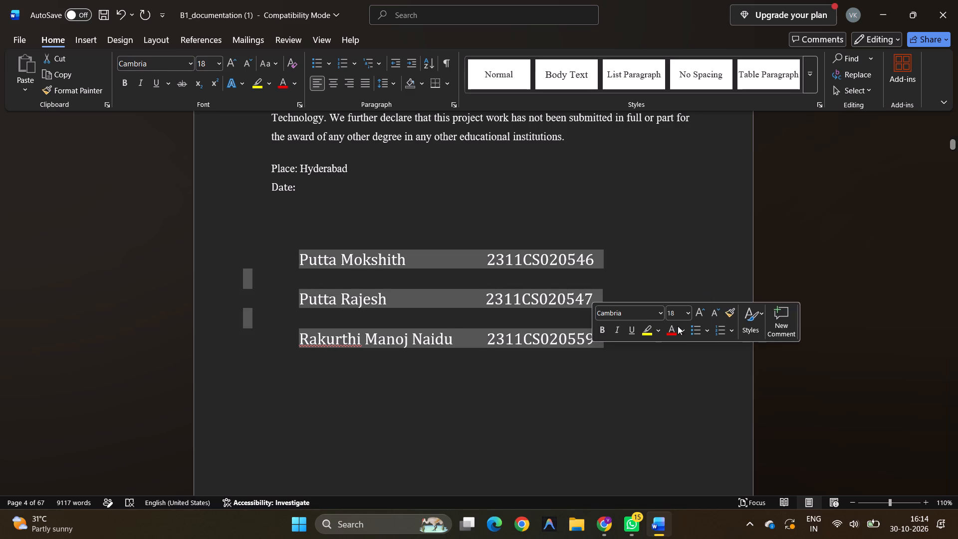
click(661, 311)
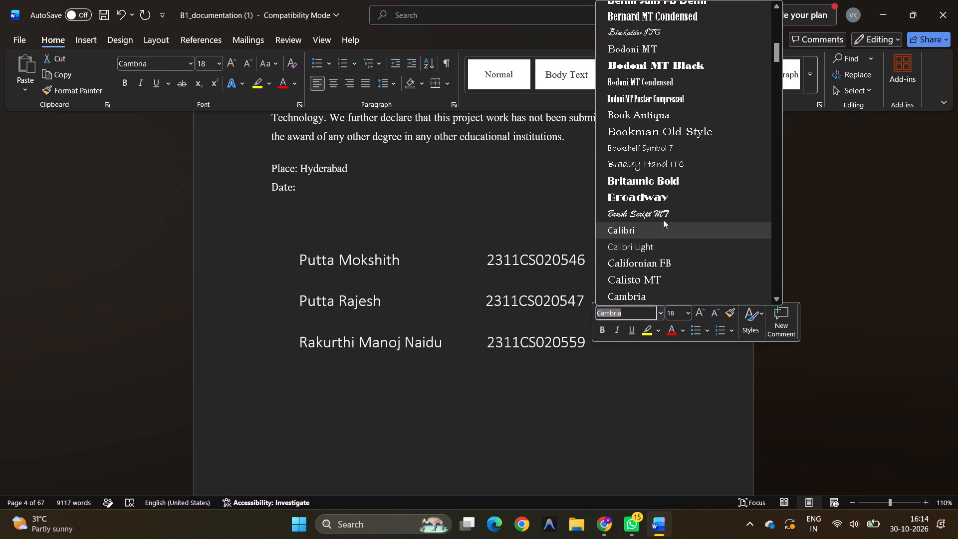
scroll(669, 195, up, 9)
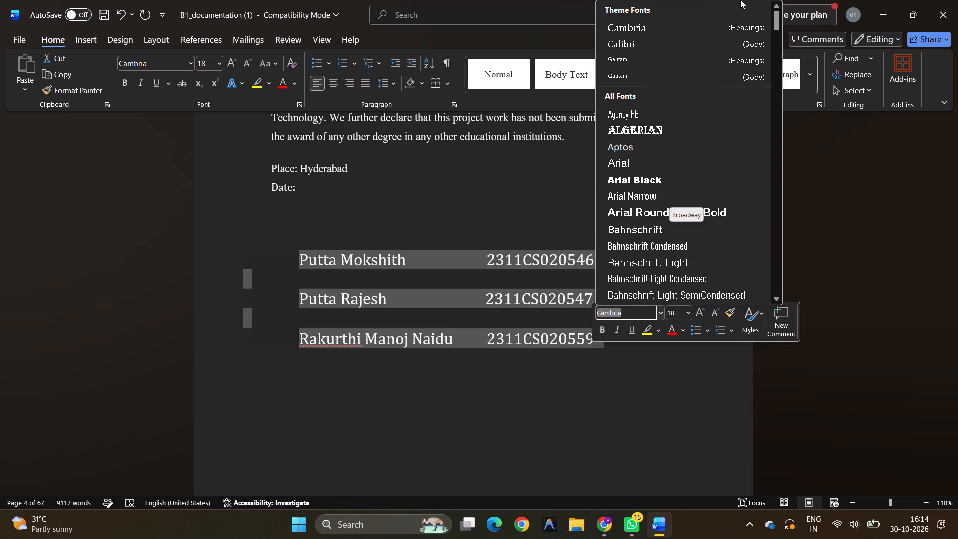
scroll(705, 140, up, 4)
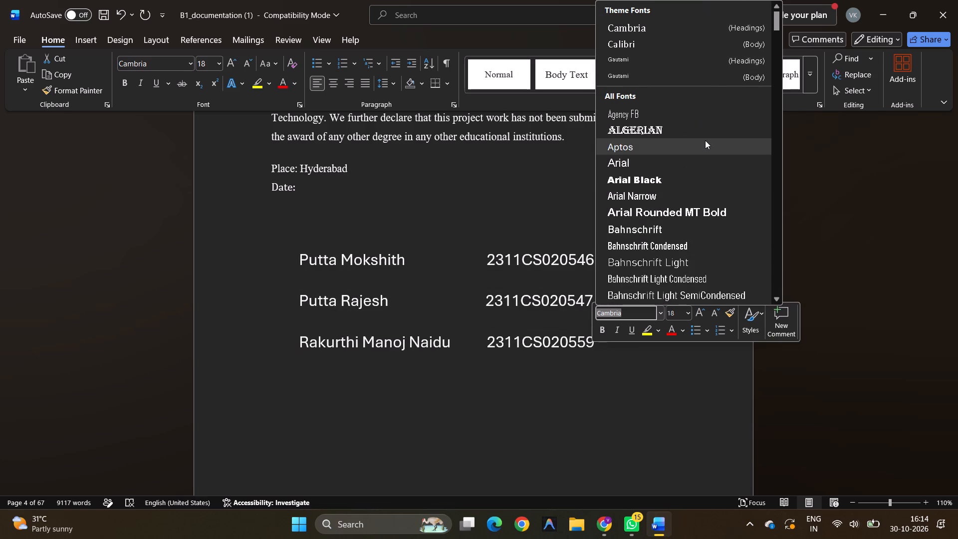
scroll(705, 140, down, 11)
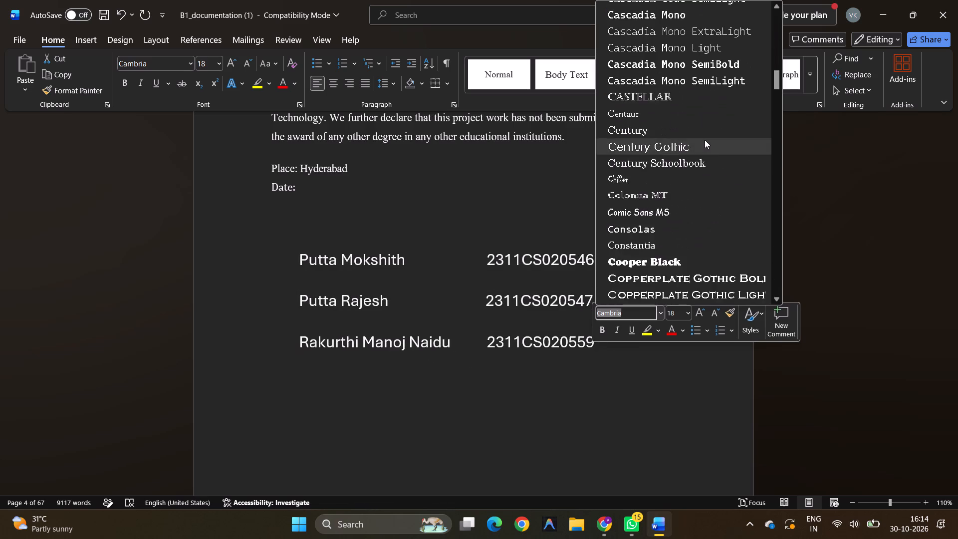
scroll(705, 140, down, 20)
scroll(705, 140, down, 7)
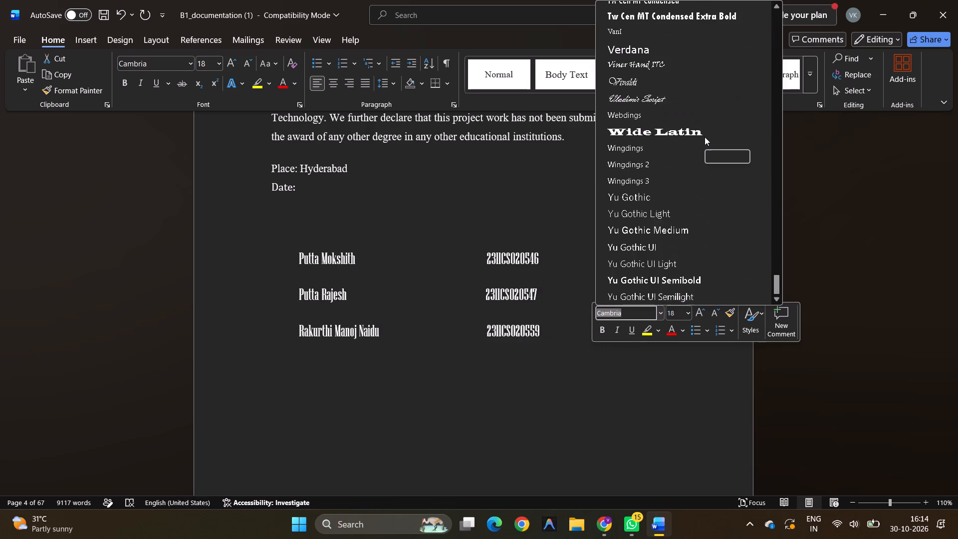
scroll(705, 137, up, 2)
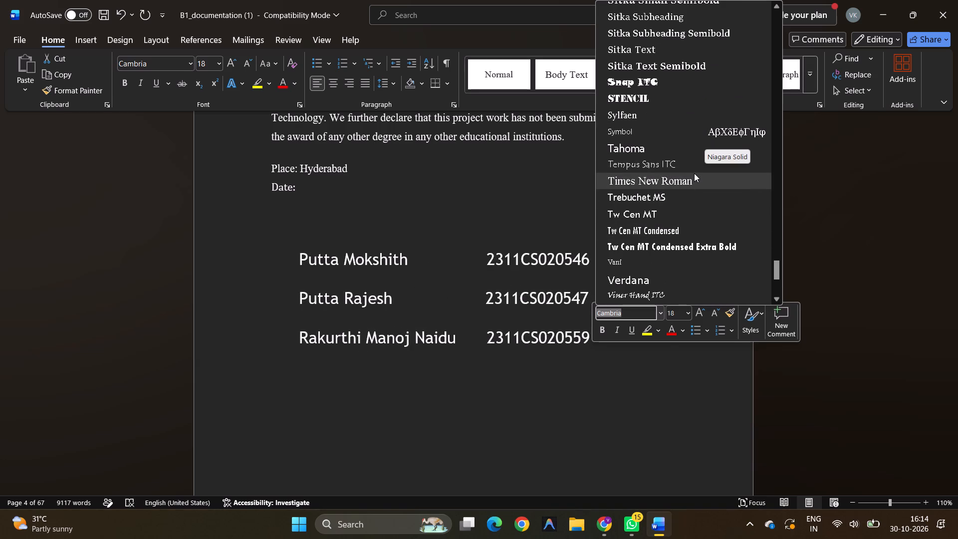
click(694, 188)
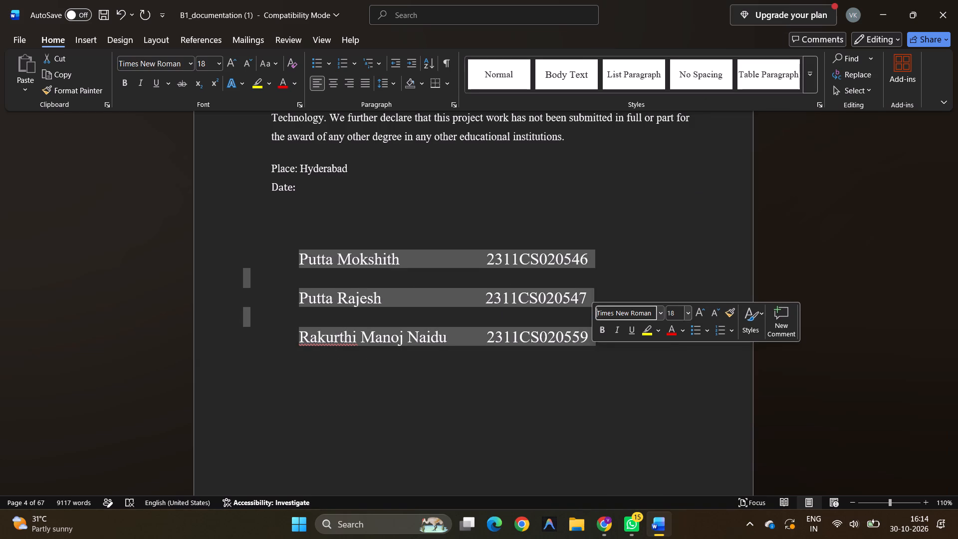
Set the font size of the student names and roll numbers on the declaration page to 14.
click(690, 316)
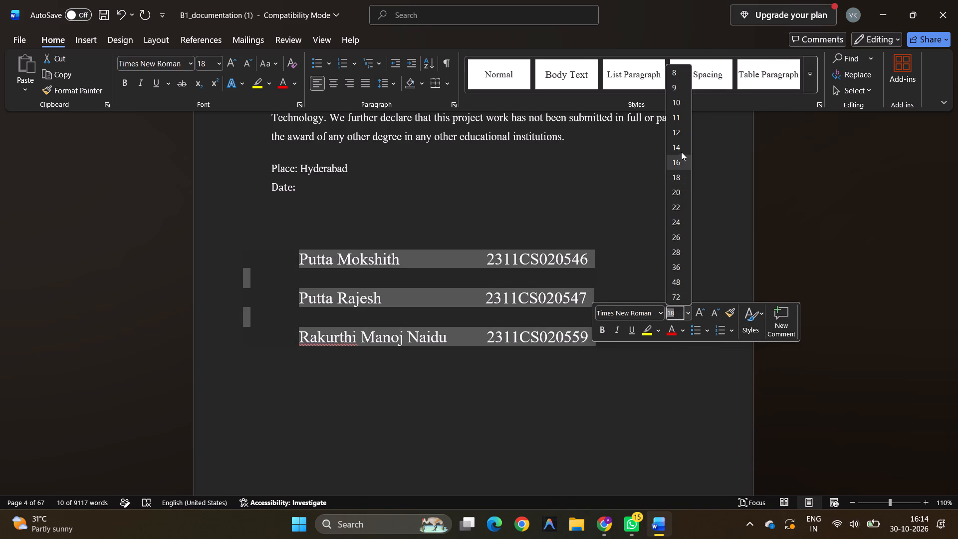
click(682, 150)
click(640, 216)
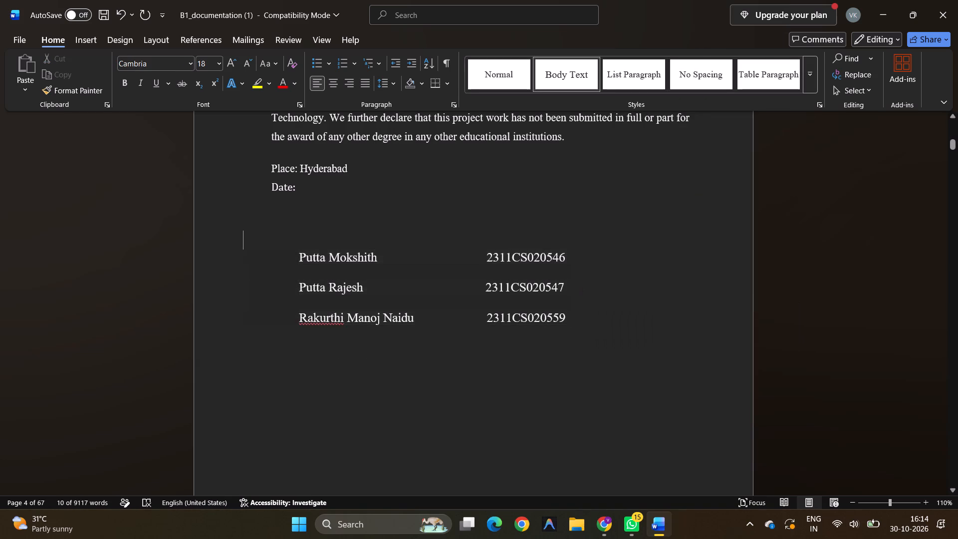
Place the text cursor directly after the project coordinator's name in the acknowledgement.
scroll(591, 232, down, 4)
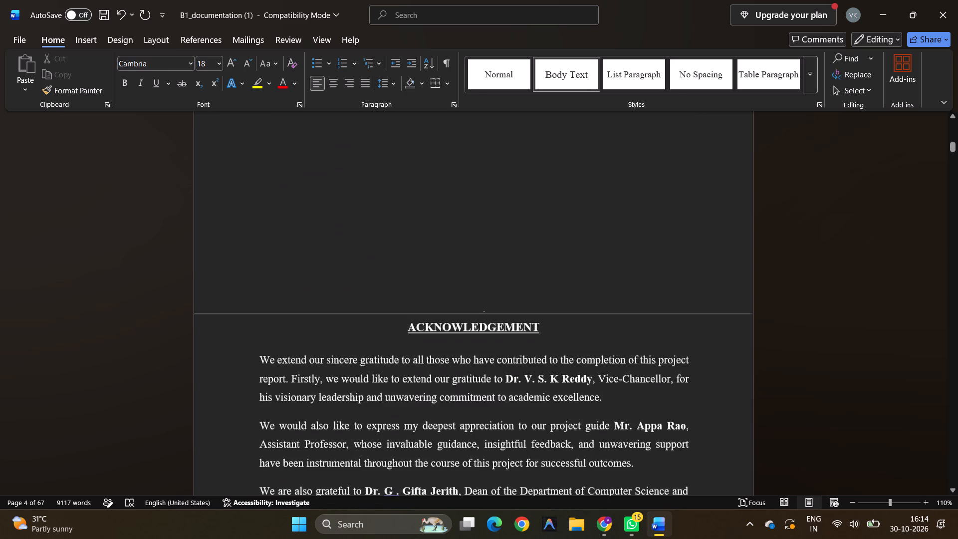
scroll(591, 232, down, 4)
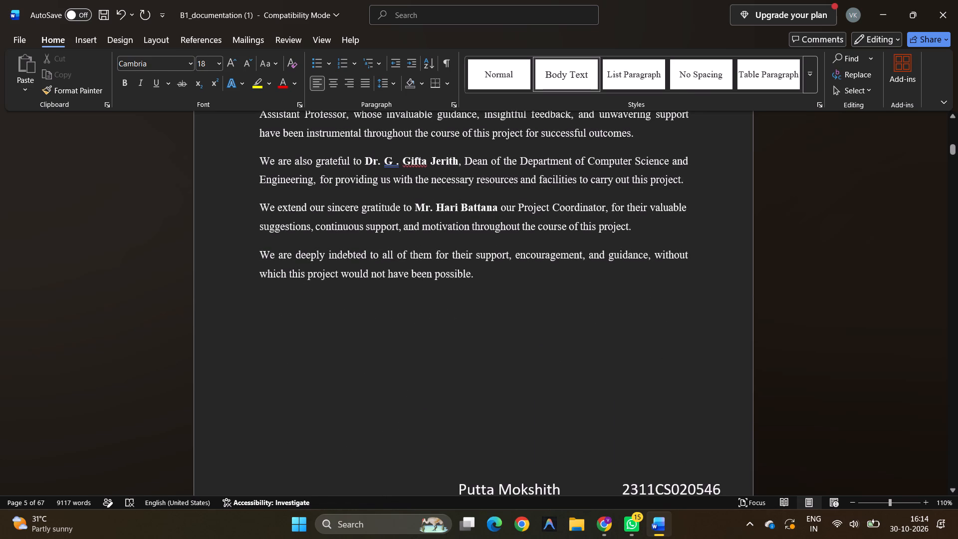
scroll(591, 232, up, 2)
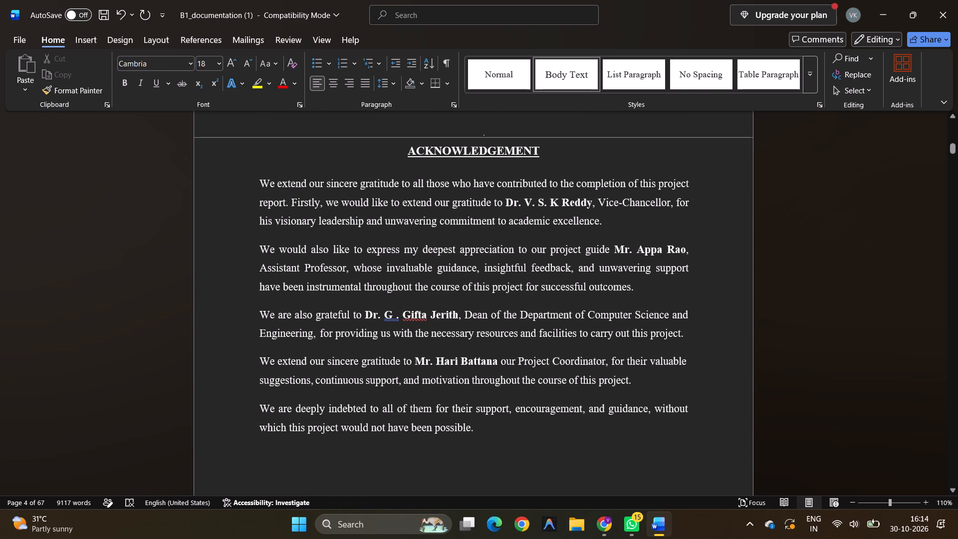
click(500, 361)
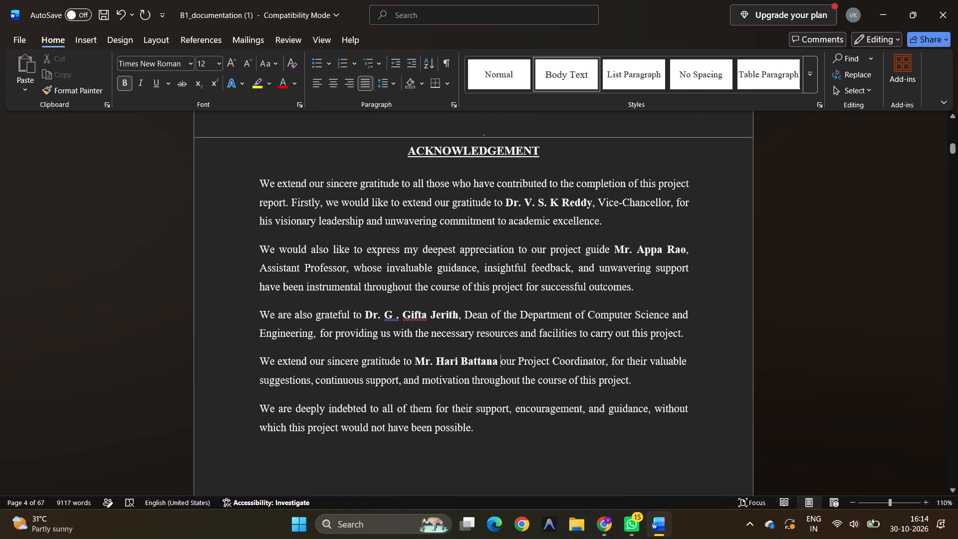
key(Left)
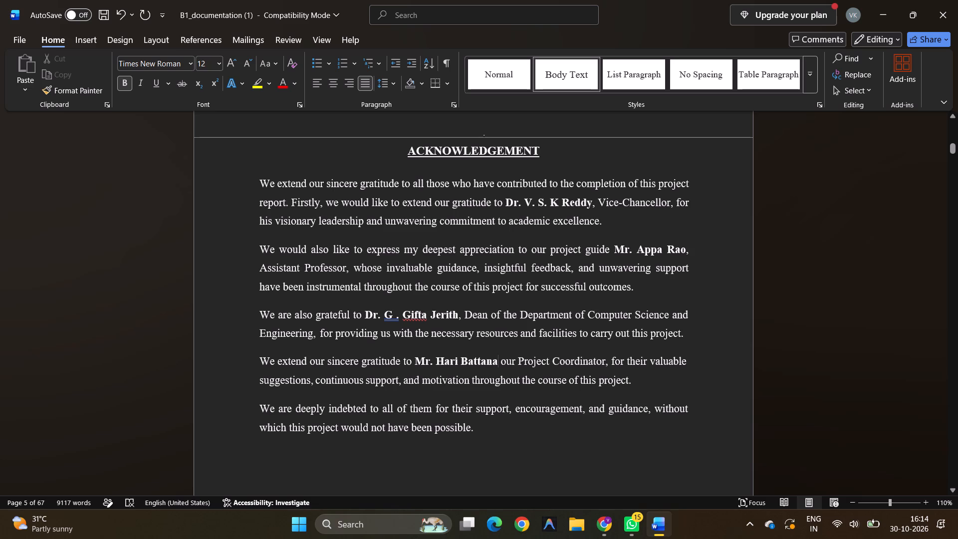
Replace the project coordinator's name and Mr. title in the acknowledgement with the new coordinator's name, titled Dr.
key(BackSpace)
key(BackSpace)
key(BackSpace)
key(BackSpace)
key(BackSpace)
key(BackSpace)
key(BackSpace)
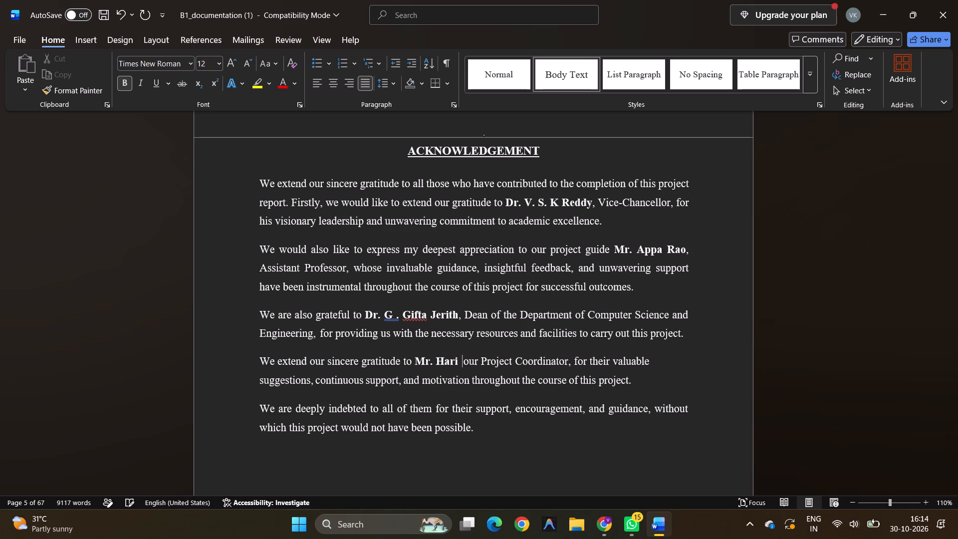
key(BackSpace)
key(BackSpace)
key(BackSpace)
key(BackSpace)
key(BackSpace)
key(BackSpace)
key(BackSpace)
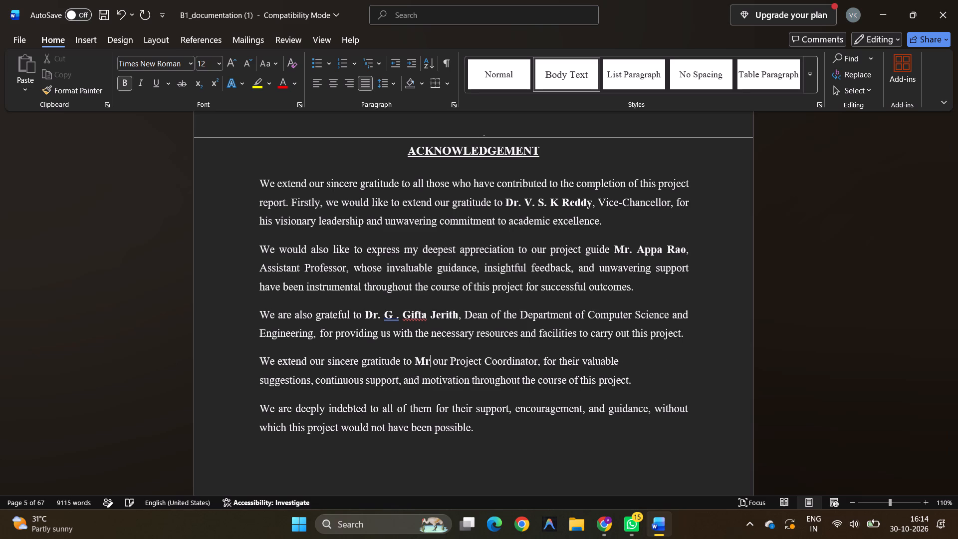
key(BackSpace)
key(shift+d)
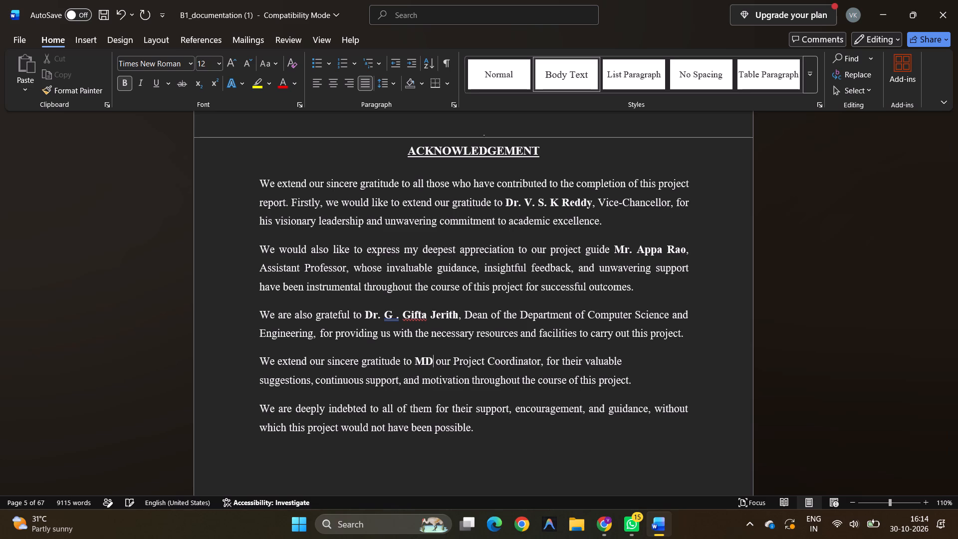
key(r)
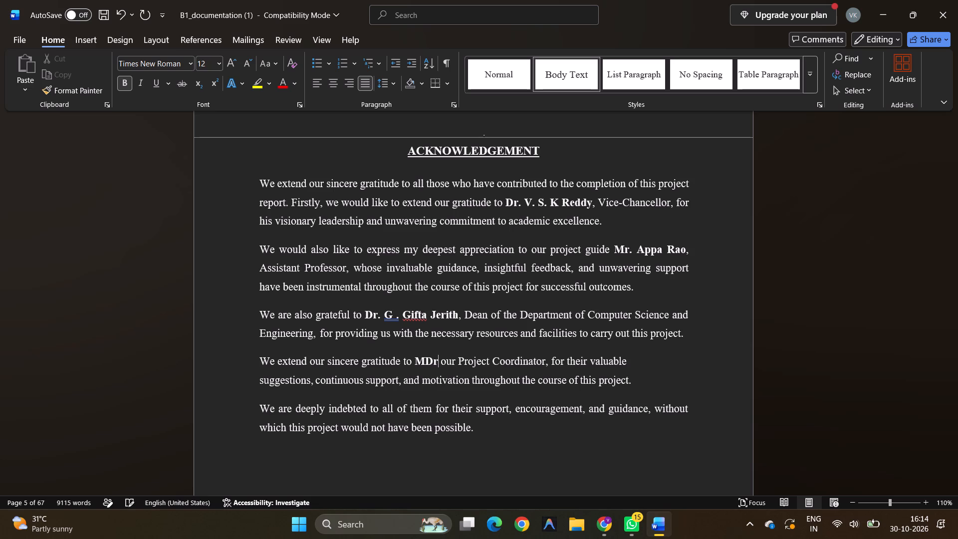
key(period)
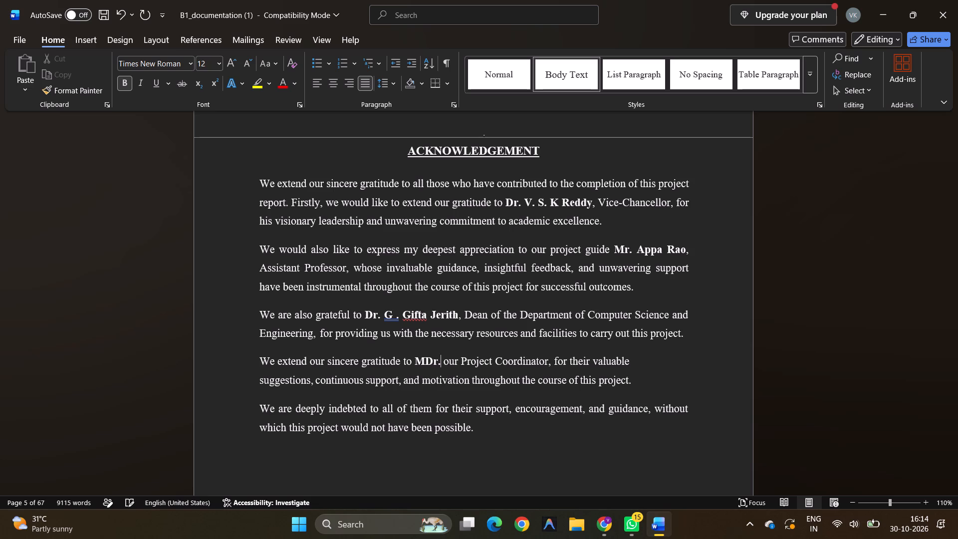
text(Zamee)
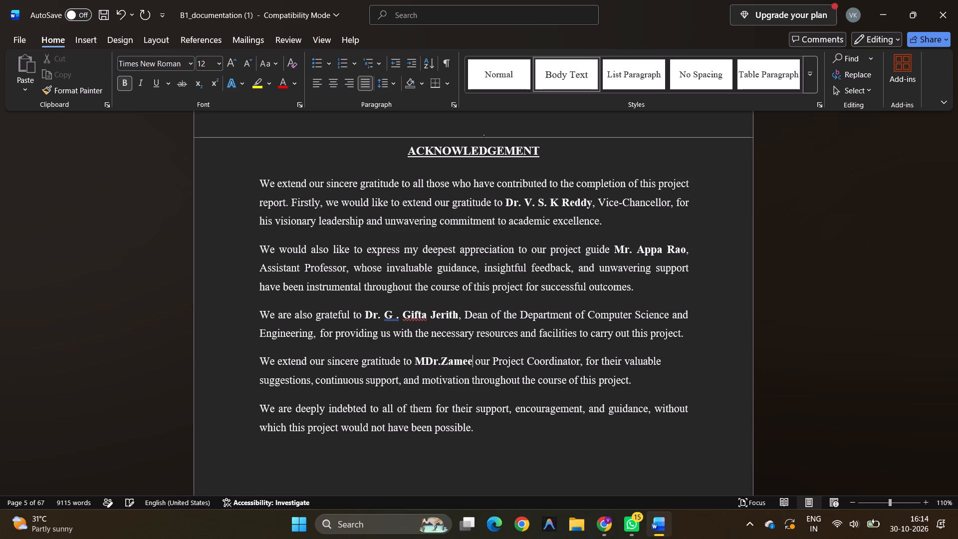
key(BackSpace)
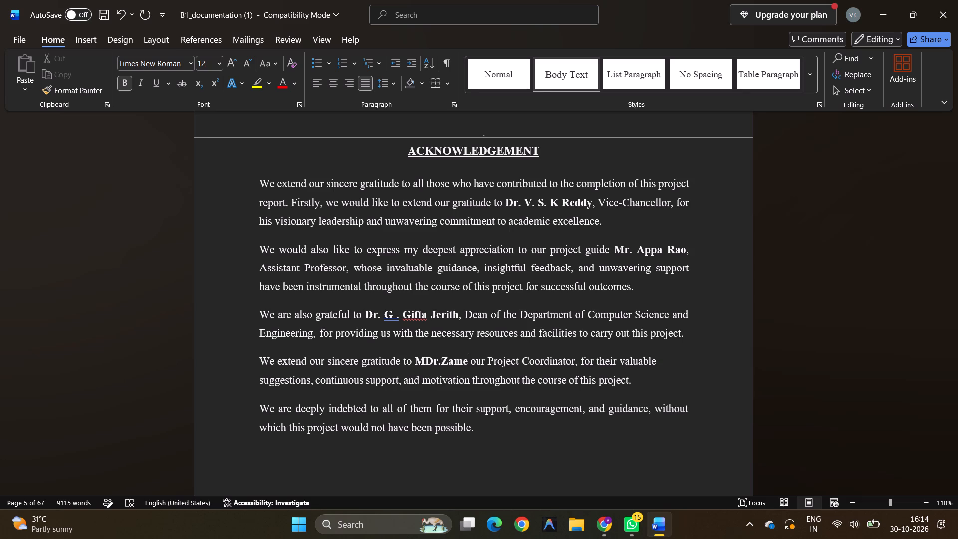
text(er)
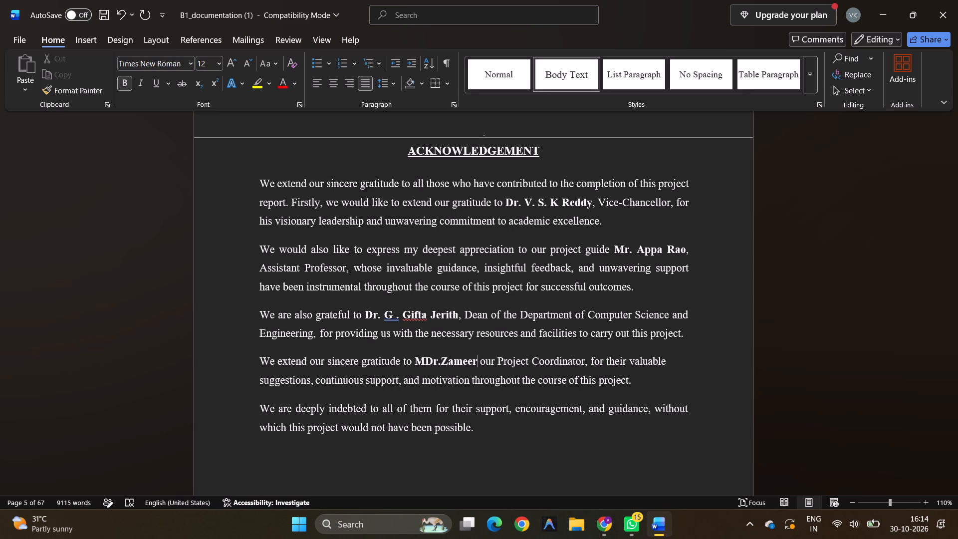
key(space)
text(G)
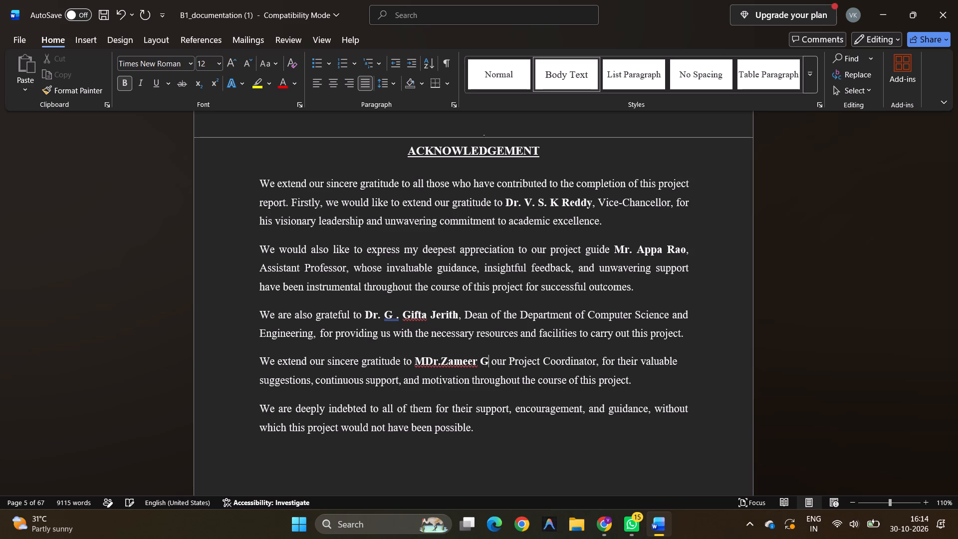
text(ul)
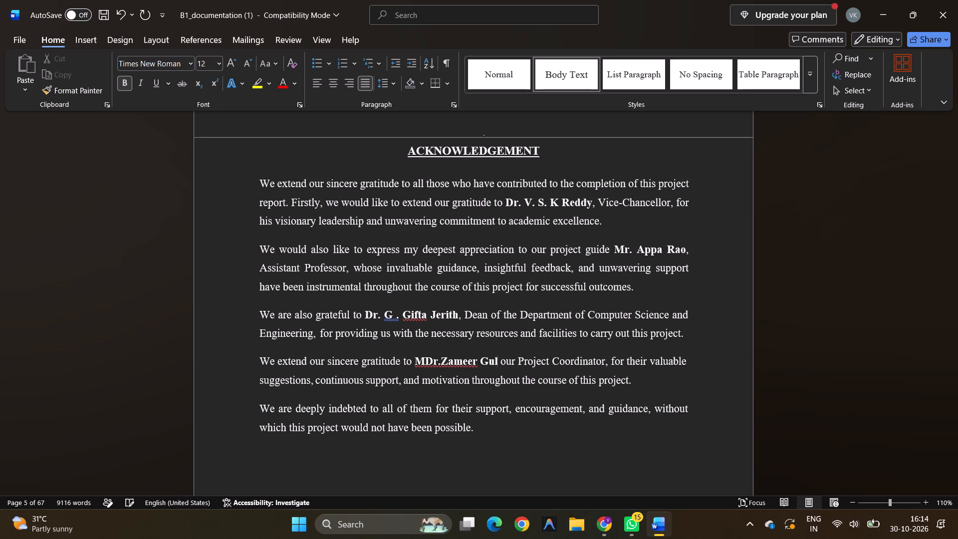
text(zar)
Delete the stray M in front of the project coordinator's Dr. title in the acknowledgement.
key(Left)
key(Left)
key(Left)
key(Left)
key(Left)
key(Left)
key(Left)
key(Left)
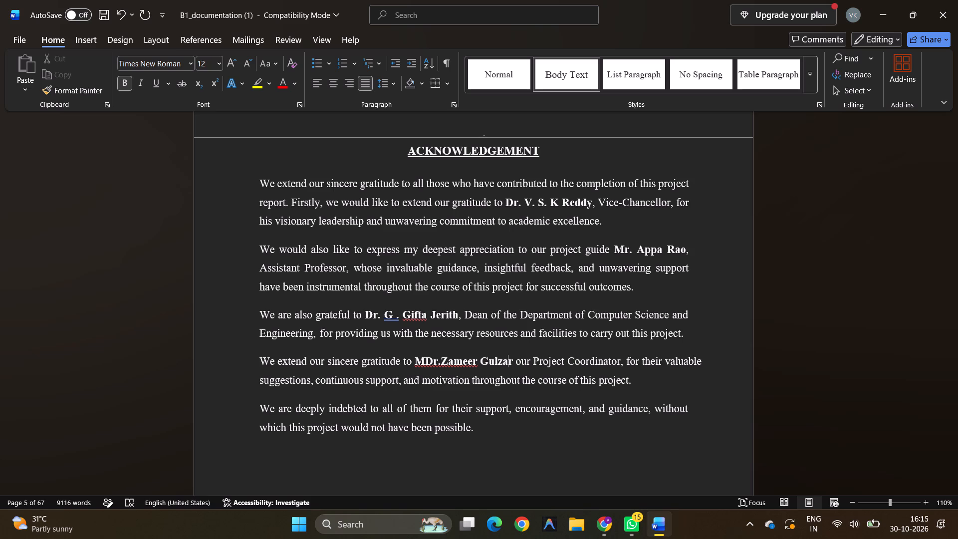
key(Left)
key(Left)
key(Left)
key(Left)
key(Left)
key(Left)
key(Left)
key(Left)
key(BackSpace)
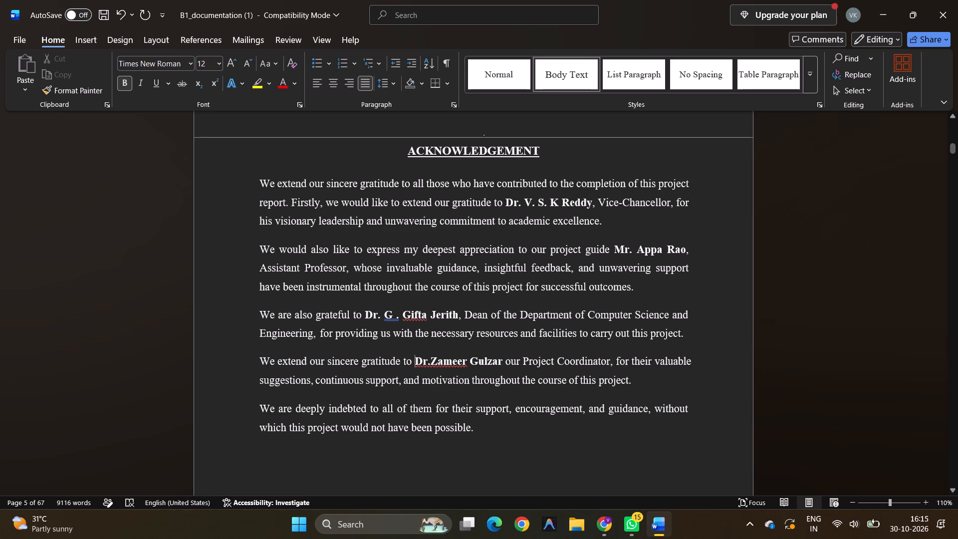
Change the font of the three student names and roll numbers at the end of the acknowledgement page.
scroll(492, 377, down, 2)
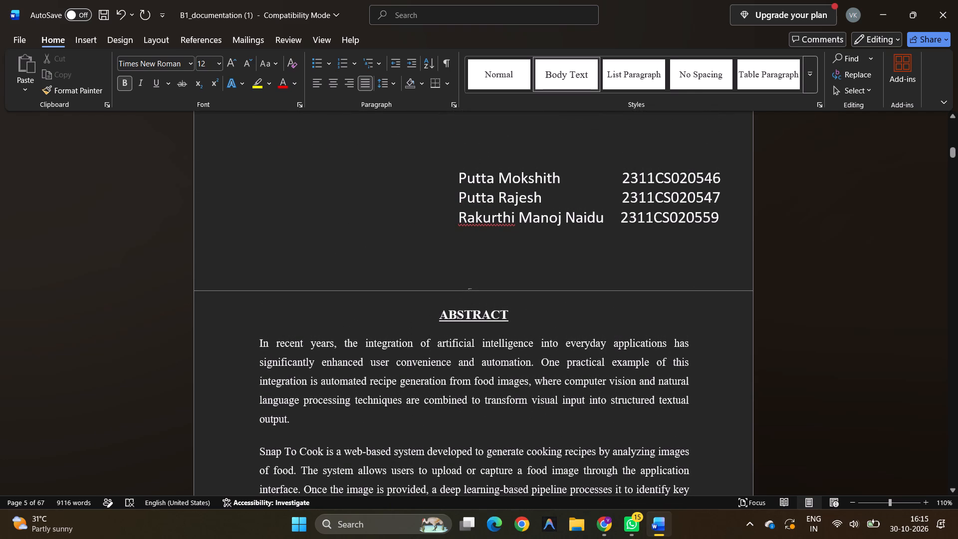
drag(458, 178, 702, 240)
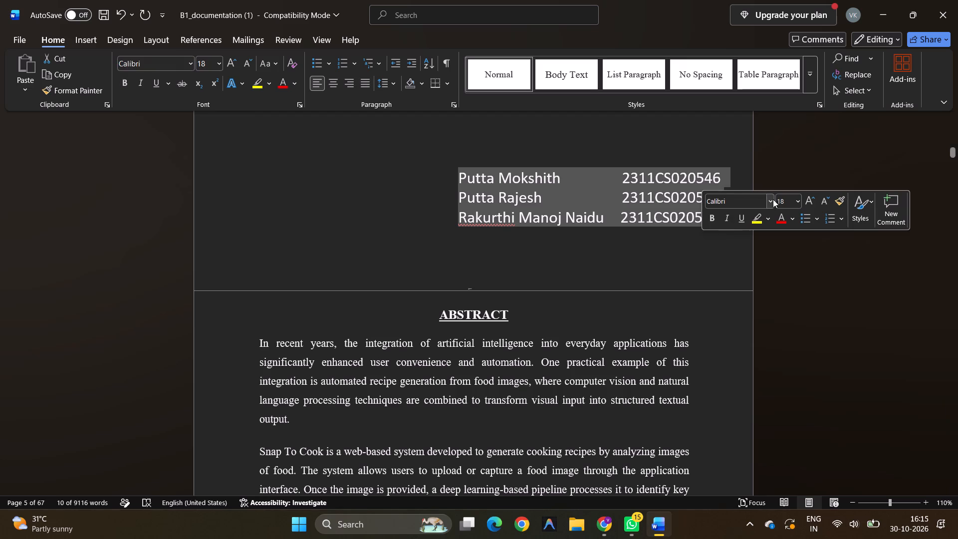
click(773, 201)
scroll(815, 381, down, 6)
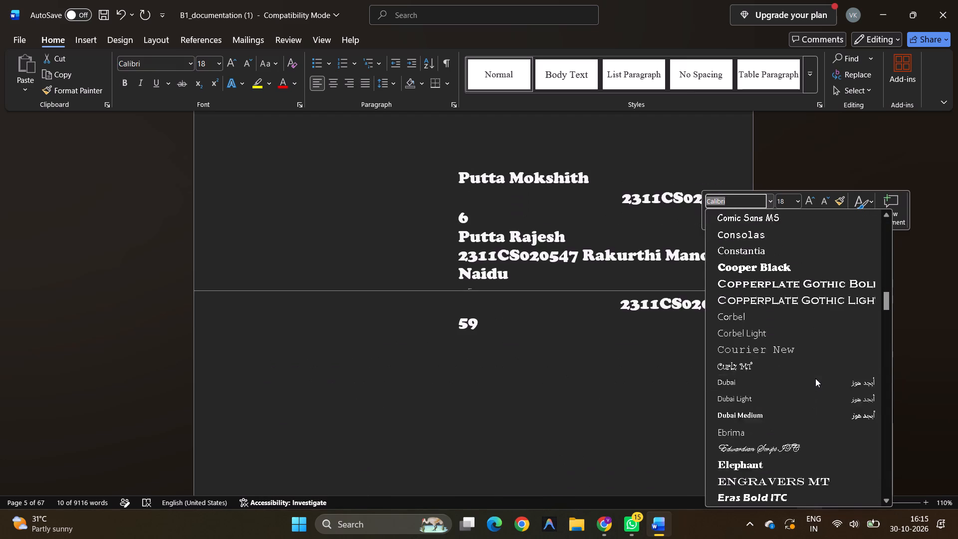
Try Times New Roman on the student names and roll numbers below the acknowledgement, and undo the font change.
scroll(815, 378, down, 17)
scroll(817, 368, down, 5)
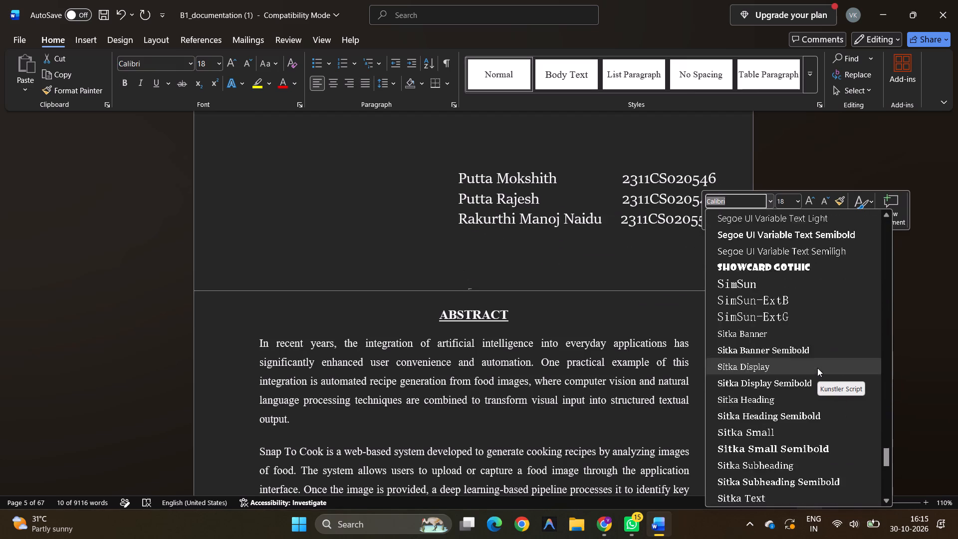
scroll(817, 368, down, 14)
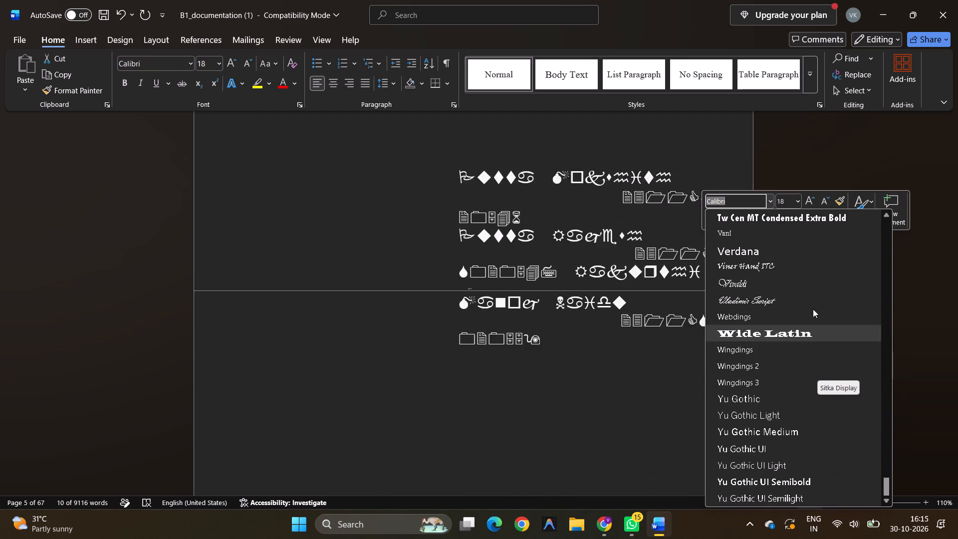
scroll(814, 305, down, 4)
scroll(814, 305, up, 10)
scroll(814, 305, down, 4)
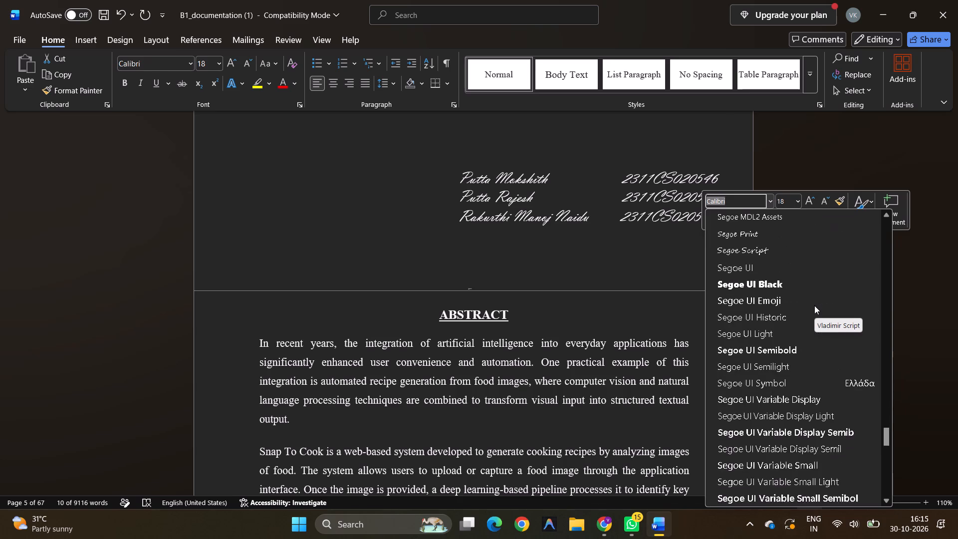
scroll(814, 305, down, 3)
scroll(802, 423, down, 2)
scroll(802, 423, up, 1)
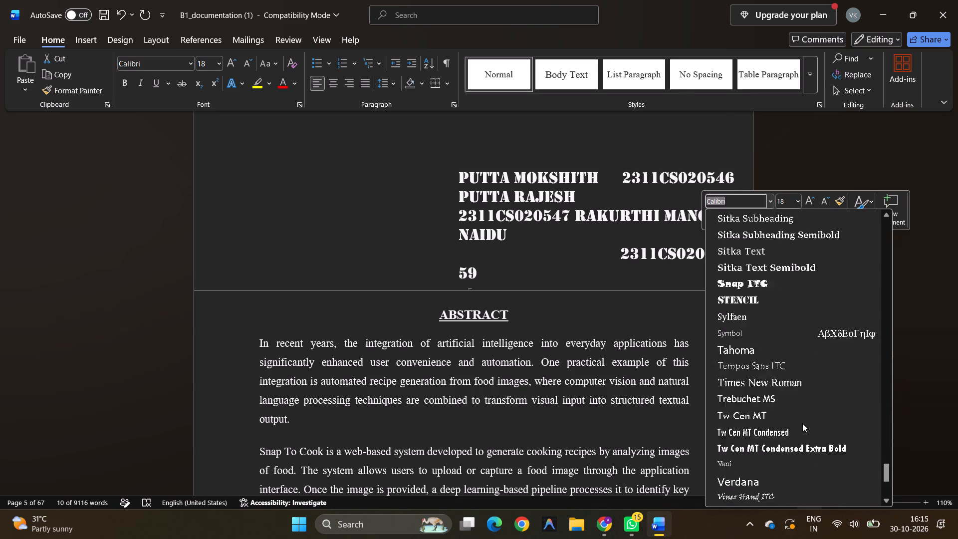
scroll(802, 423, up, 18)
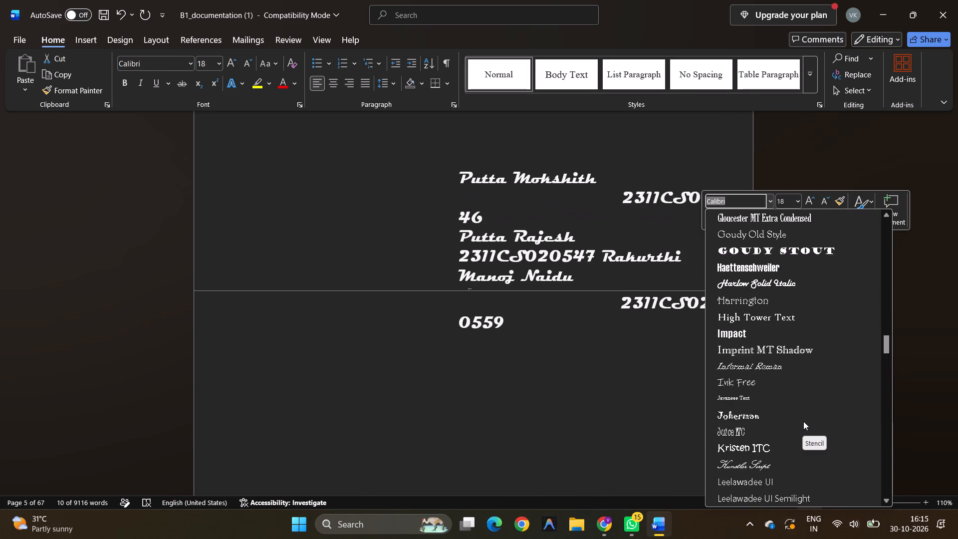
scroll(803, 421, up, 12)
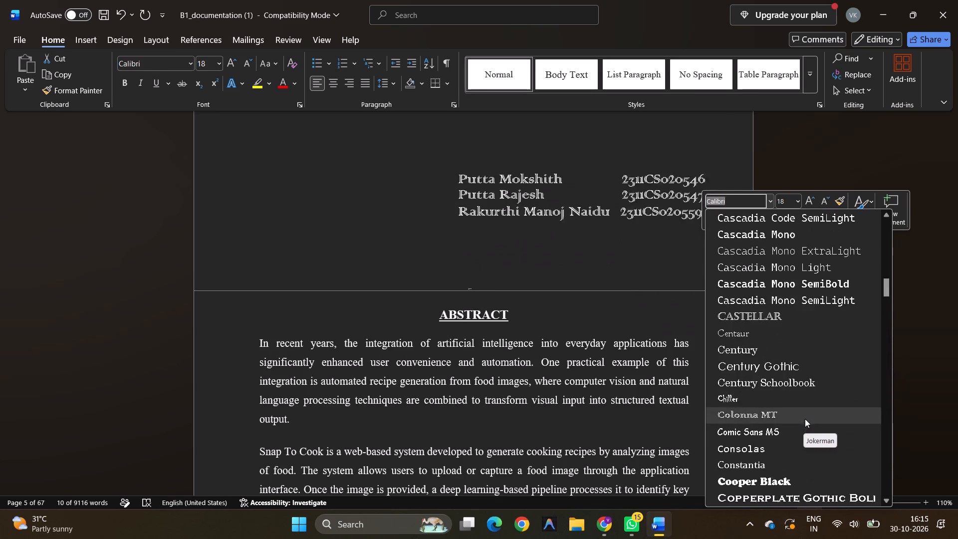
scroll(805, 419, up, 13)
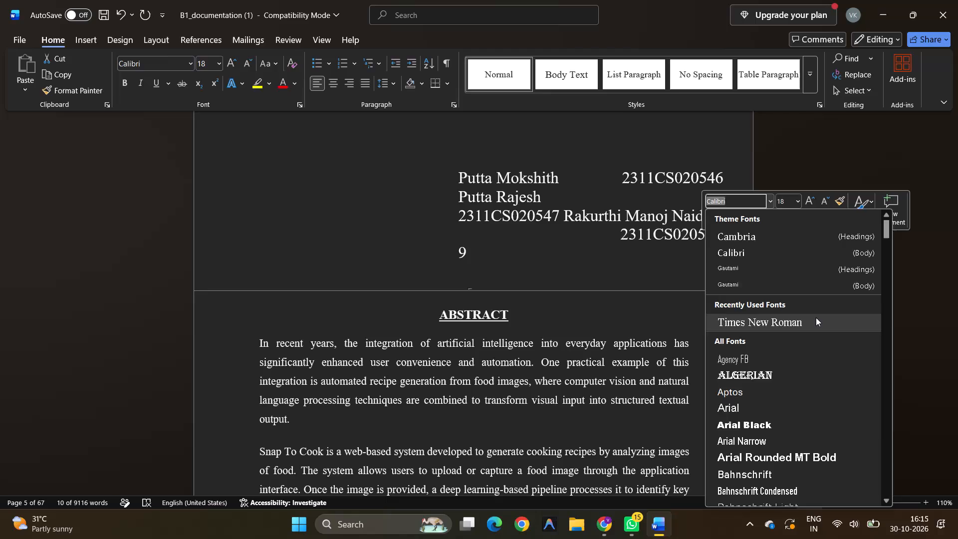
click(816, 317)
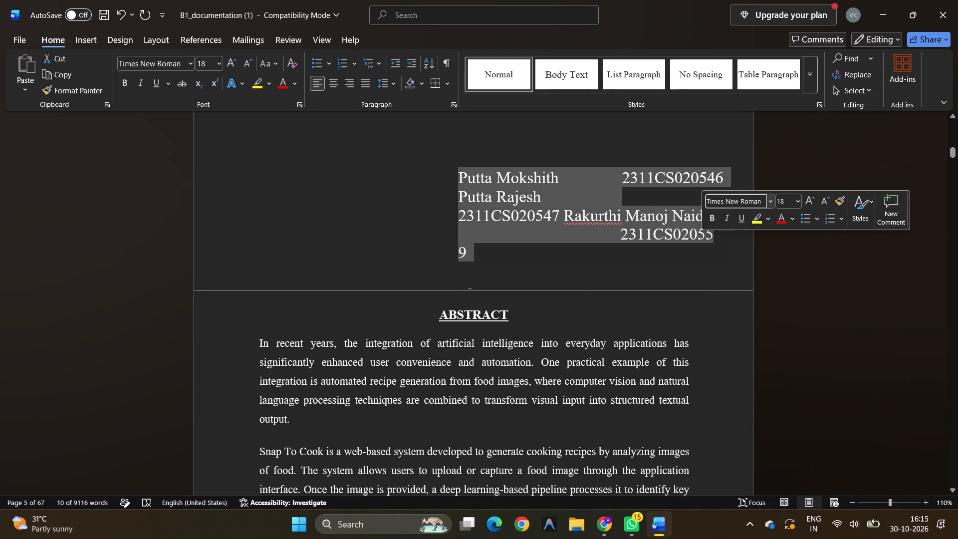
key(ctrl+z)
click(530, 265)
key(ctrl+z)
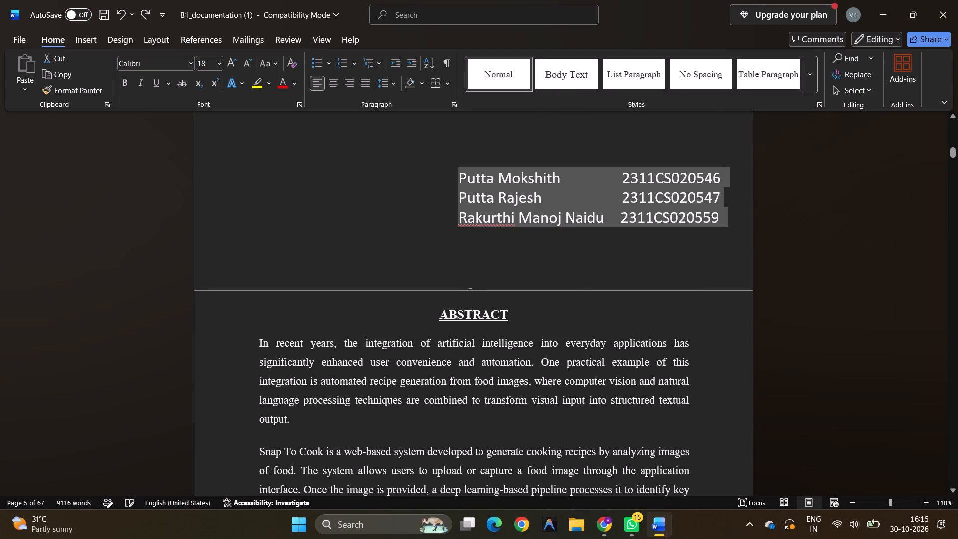
Set the font size of the three student names and roll numbers below the acknowledgement to 14.
click(354, 195)
drag(458, 176, 682, 219)
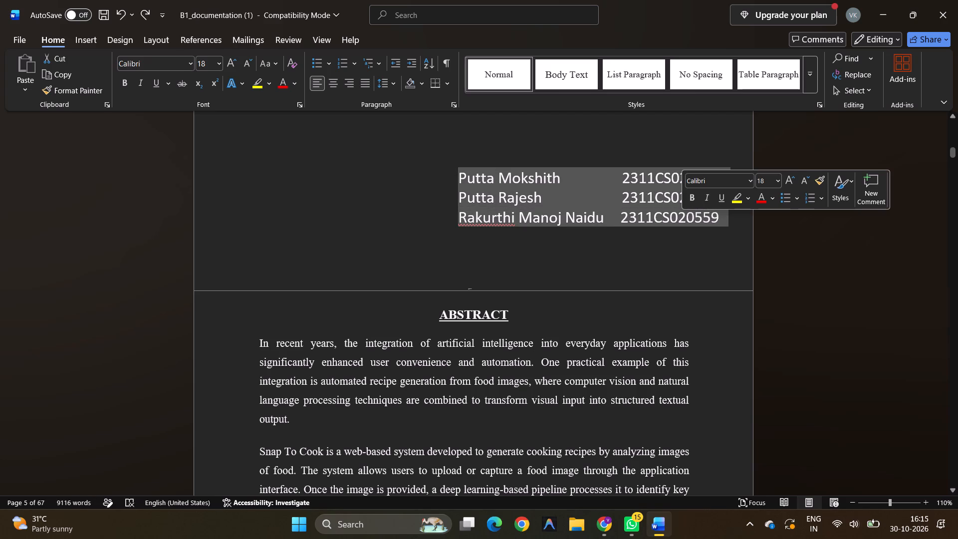
click(751, 182)
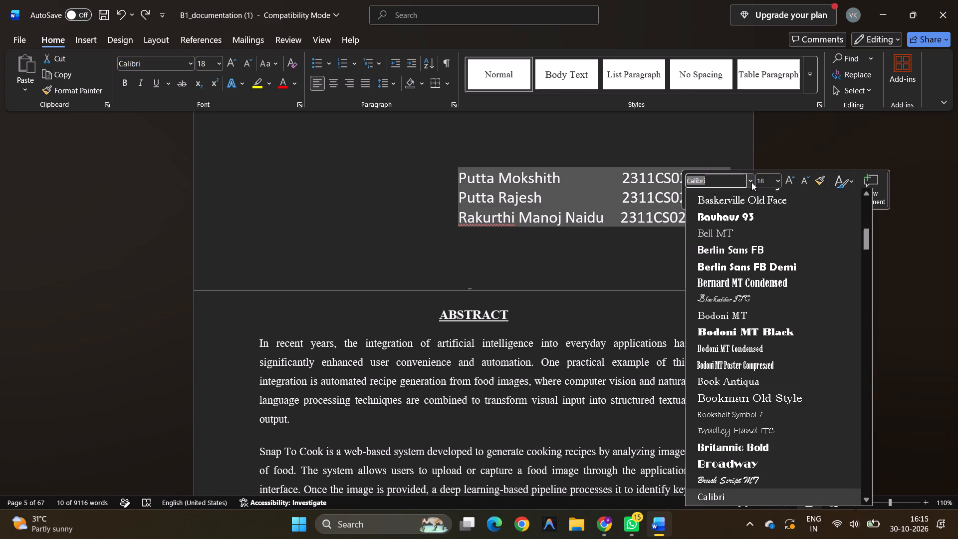
scroll(755, 242, up, 5)
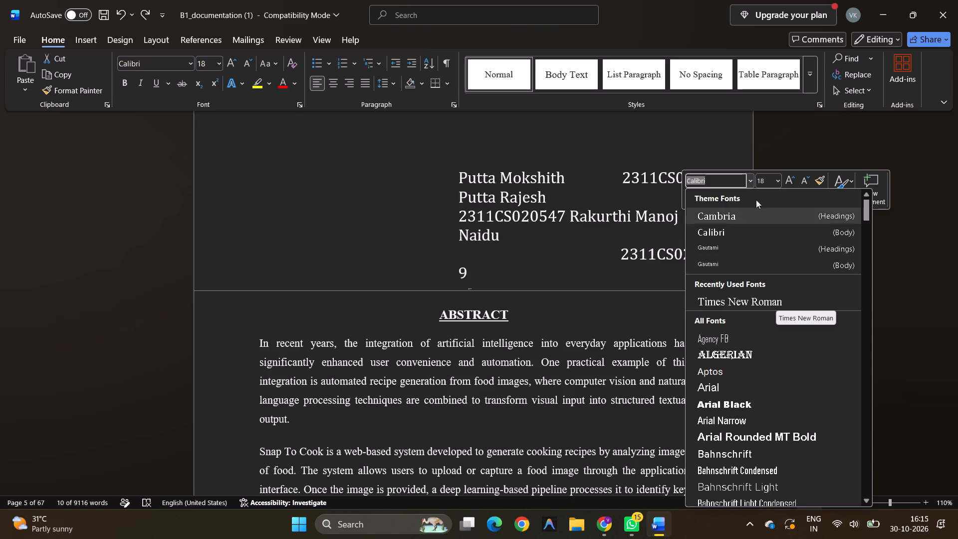
click(777, 183)
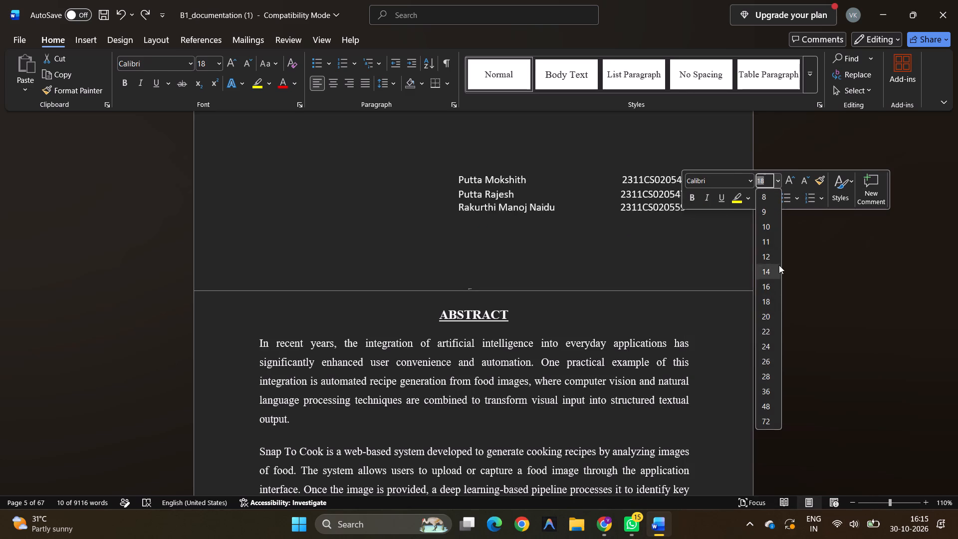
click(773, 268)
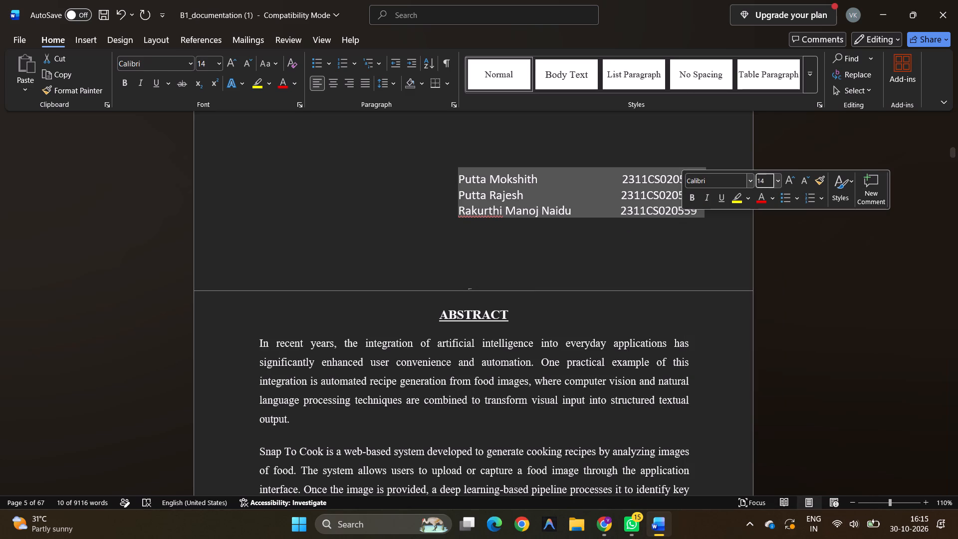
Change the font of the student names and roll numbers below the acknowledgement to Times New Roman.
click(748, 179)
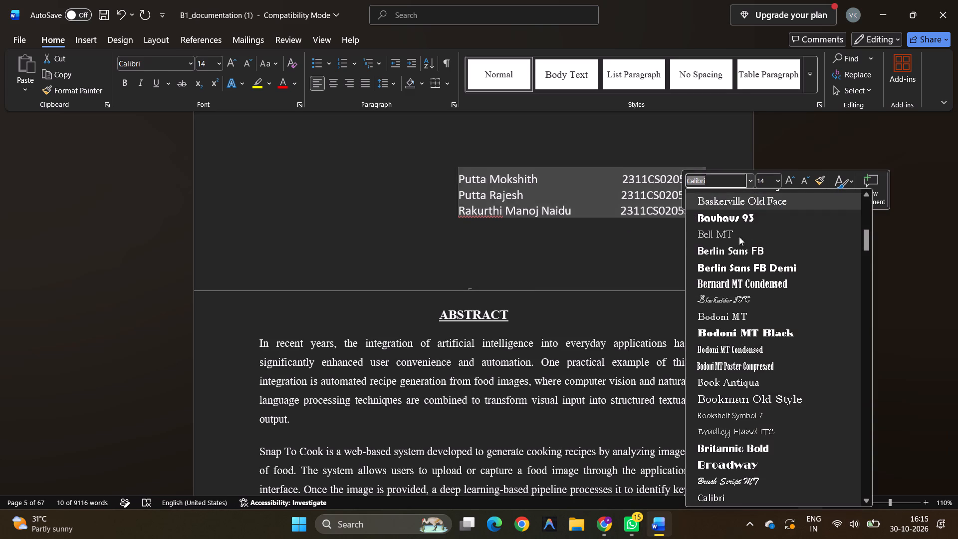
scroll(747, 240, up, 9)
click(746, 305)
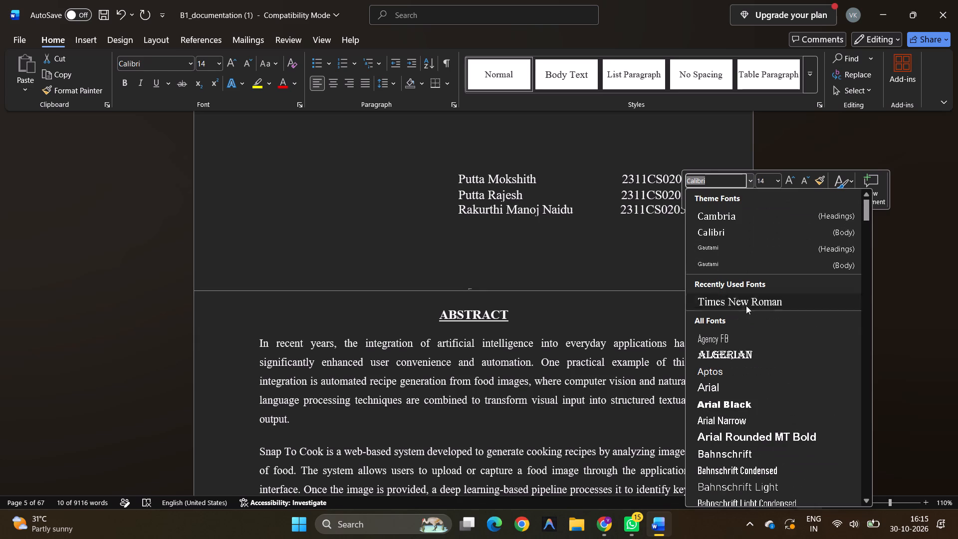
click(267, 187)
Insert the initial "G." between "Mr." and the project guide's name in the acknowledgement.
scroll(409, 168, down, 4)
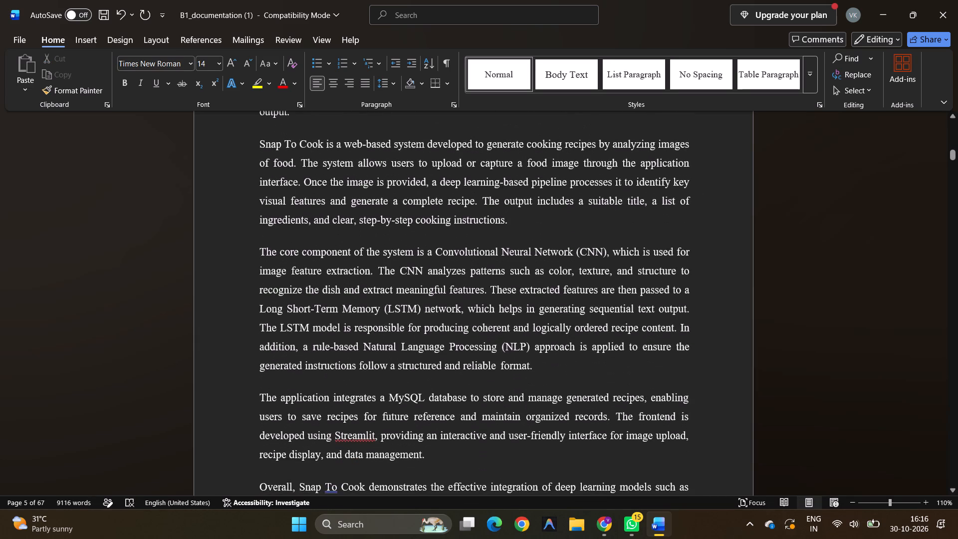
scroll(409, 168, up, 4)
scroll(409, 168, down, 1)
scroll(412, 167, up, 2)
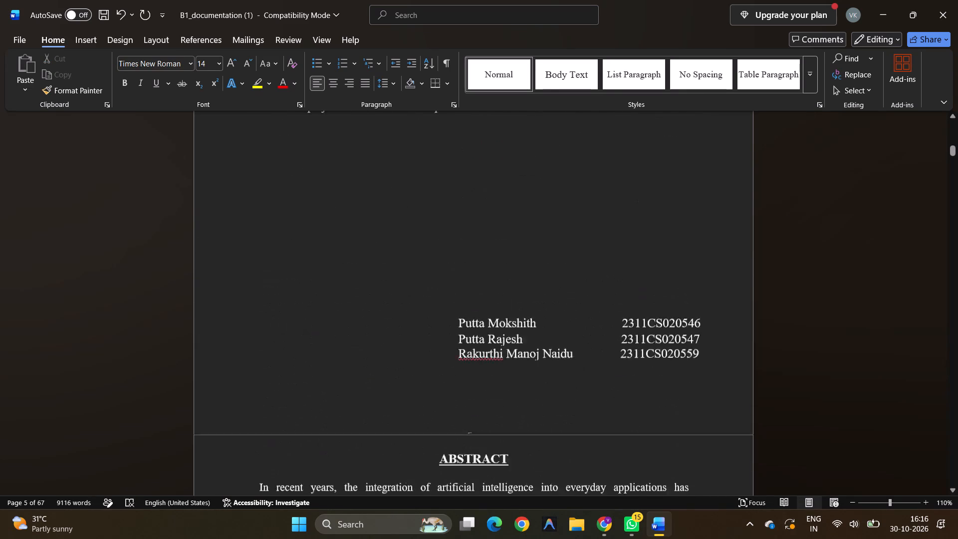
scroll(412, 167, up, 6)
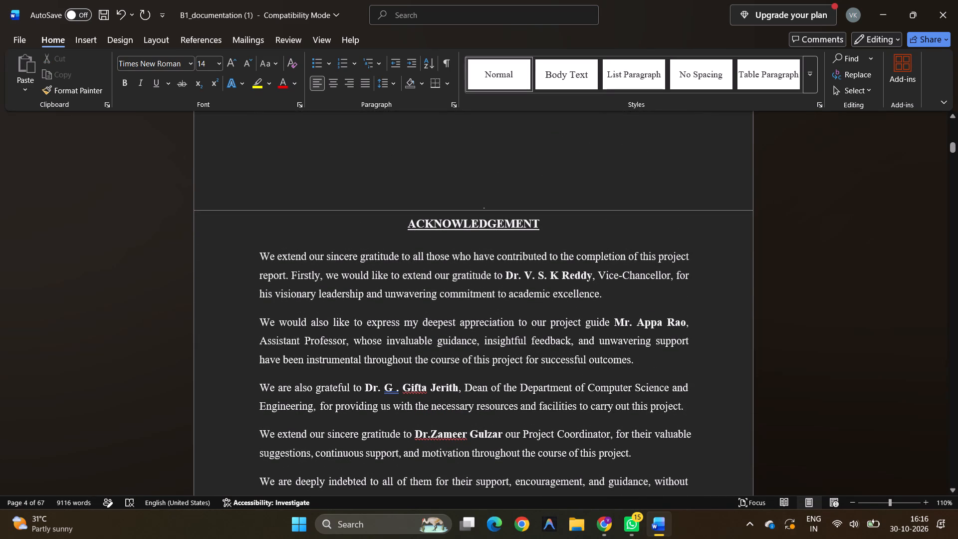
click(633, 326)
key(space)
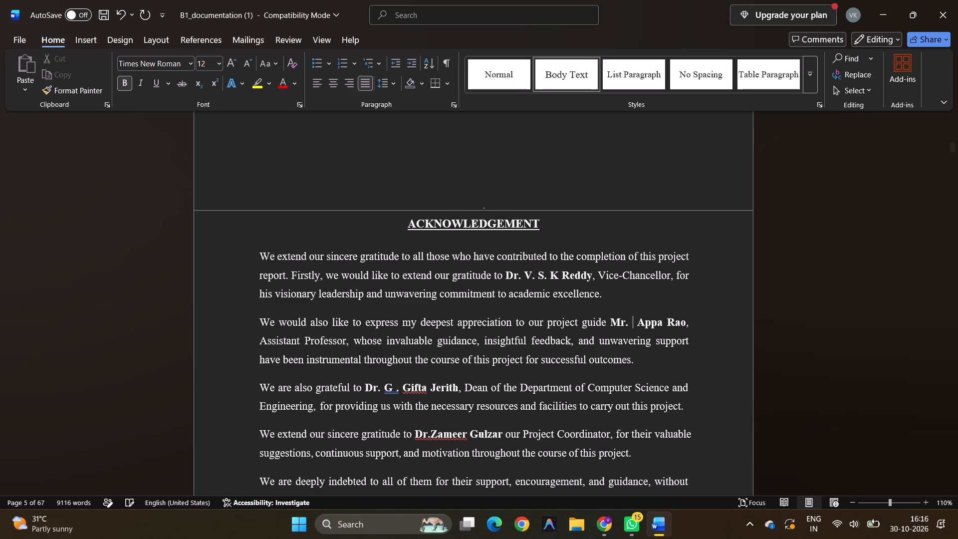
text(G)
key(period)
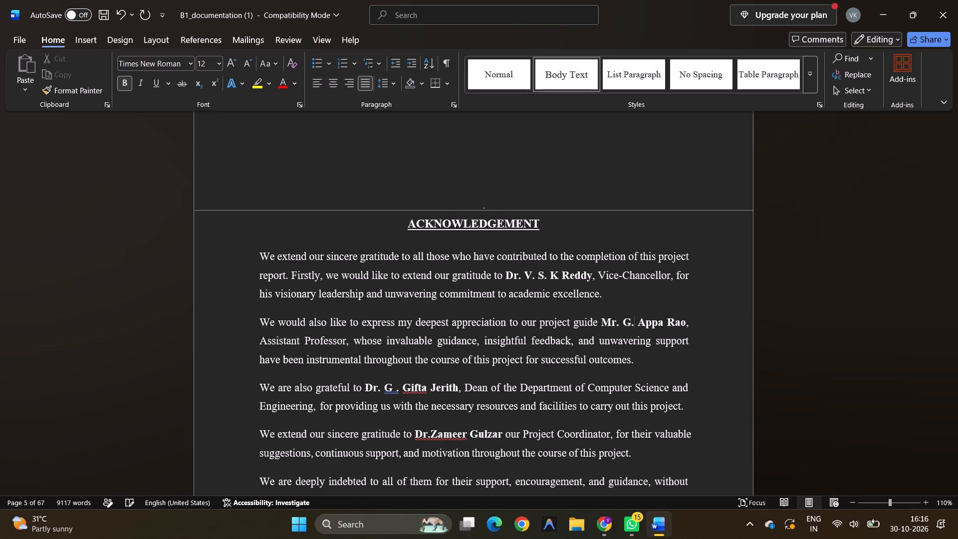
Look through the abstract, table of contents and list of figures up to the start of Chapter 1.
scroll(633, 326, down, 4)
scroll(662, 256, down, 5)
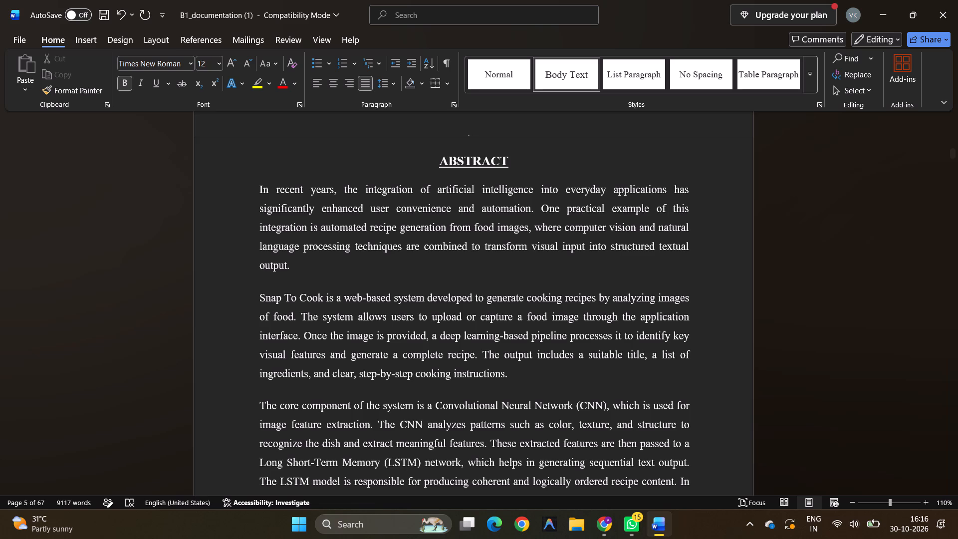
scroll(680, 194, down, 20)
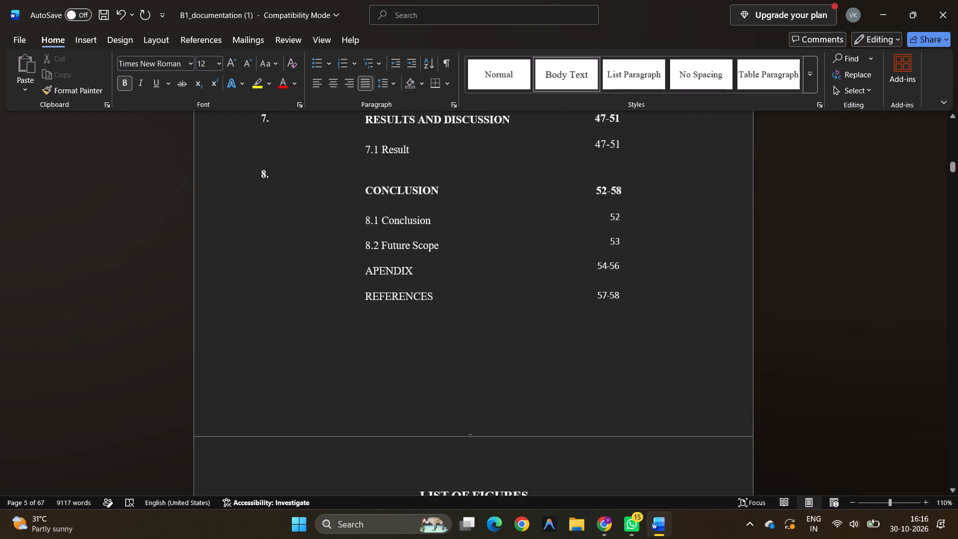
scroll(681, 191, down, 12)
scroll(684, 186, up, 3)
scroll(684, 184, down, 3)
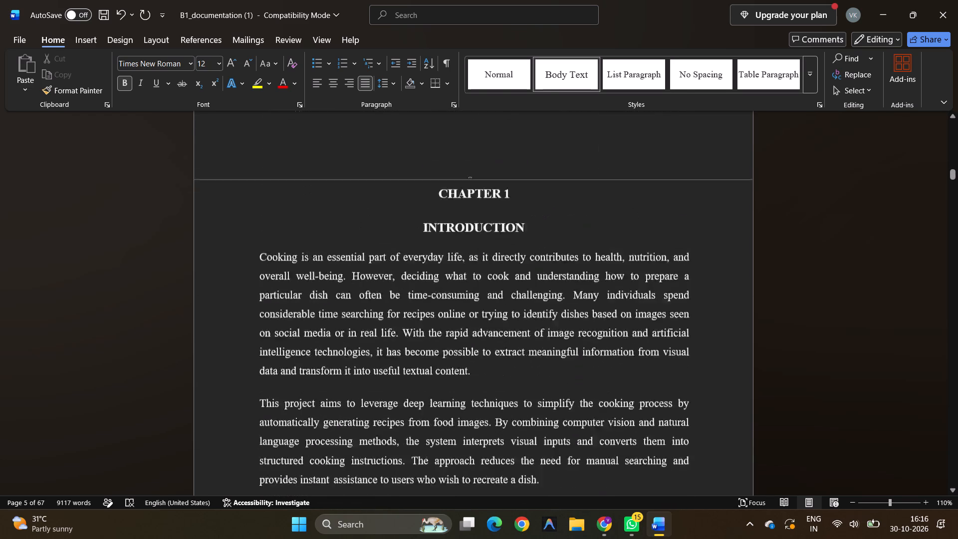
Check Chapter 1, Introduction, including the problem definition, the project objectives and the limitations list.
scroll(684, 184, down, 9)
scroll(685, 183, up, 3)
scroll(685, 183, down, 2)
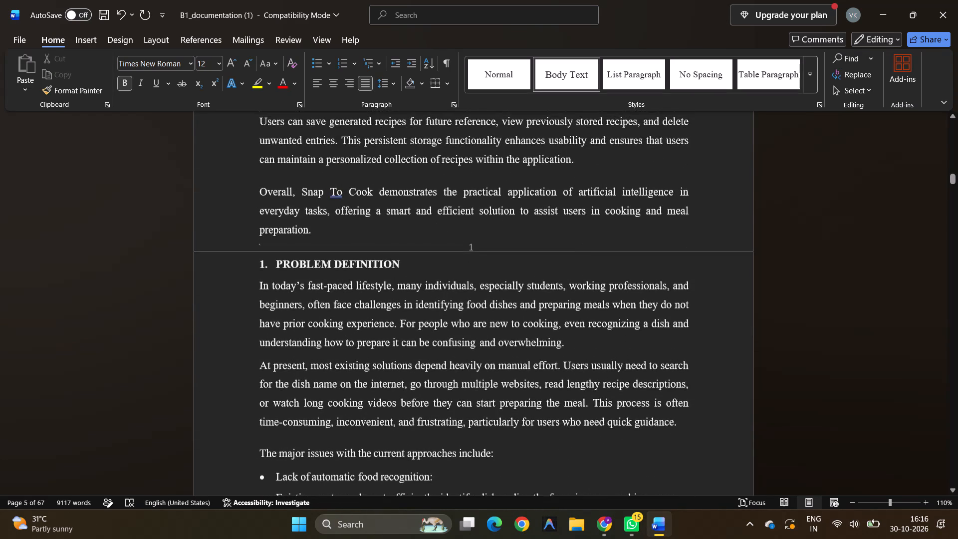
scroll(685, 183, down, 5)
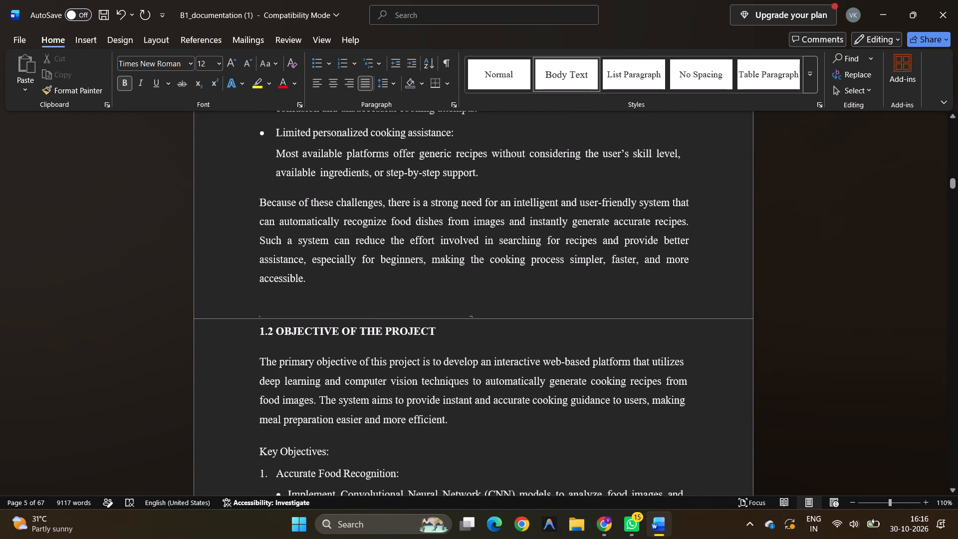
scroll(686, 179, down, 15)
Check Chapter 2, Feasibility Study, going over the economical, technical and social feasibility sections and their page breaks.
scroll(552, 210, down, 4)
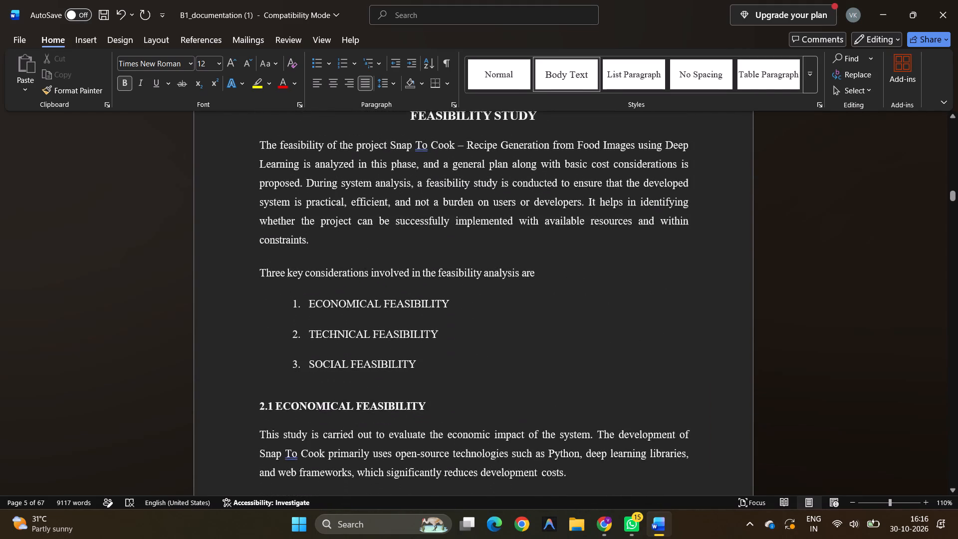
scroll(552, 210, down, 12)
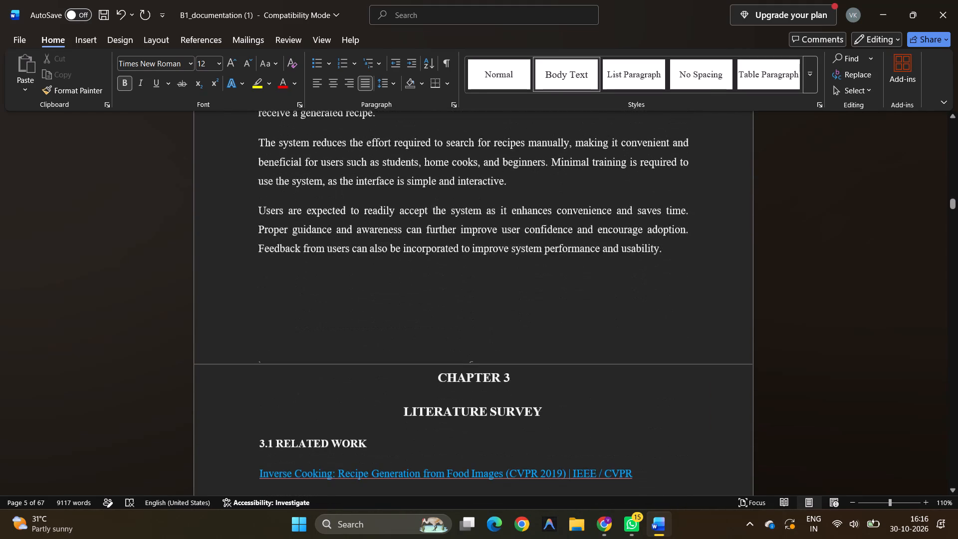
scroll(557, 200, down, 1)
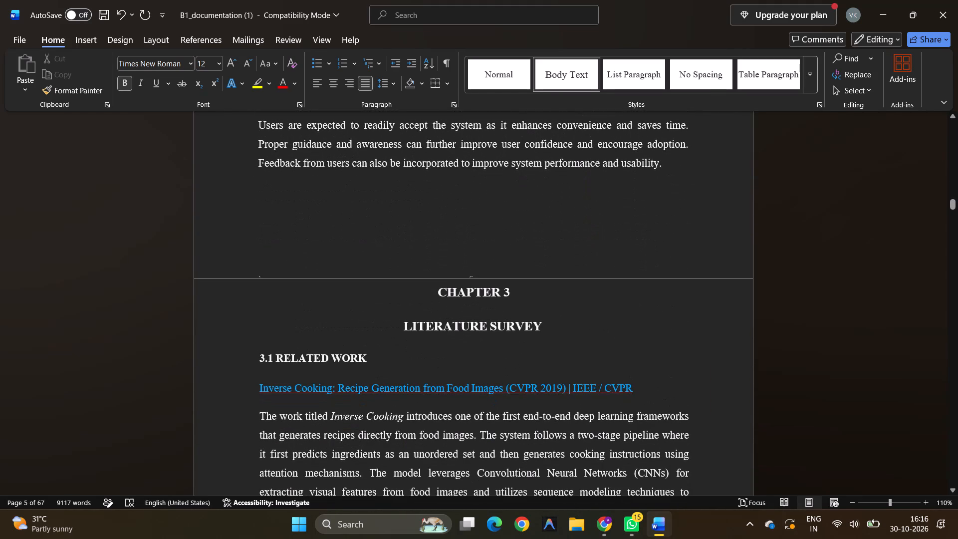
scroll(569, 175, up, 10)
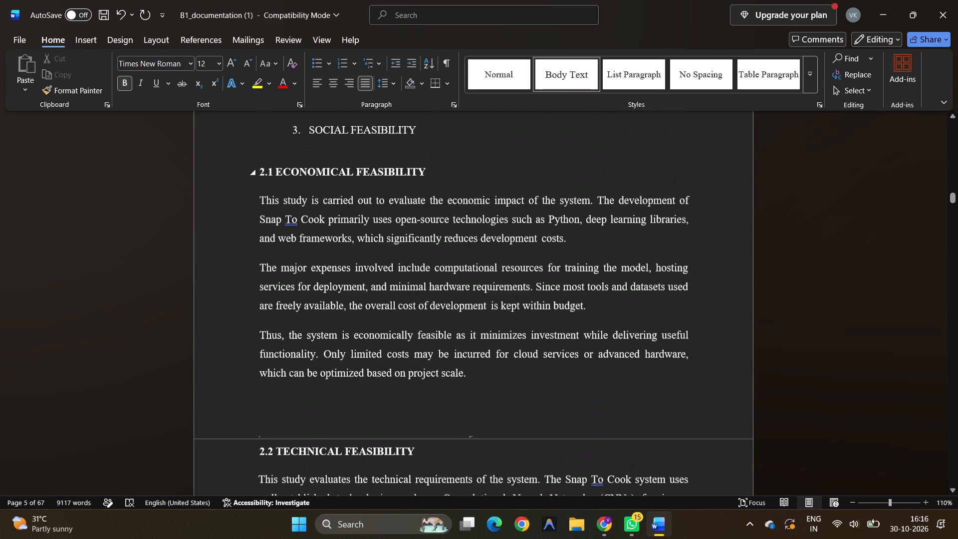
scroll(568, 175, up, 4)
scroll(568, 175, down, 6)
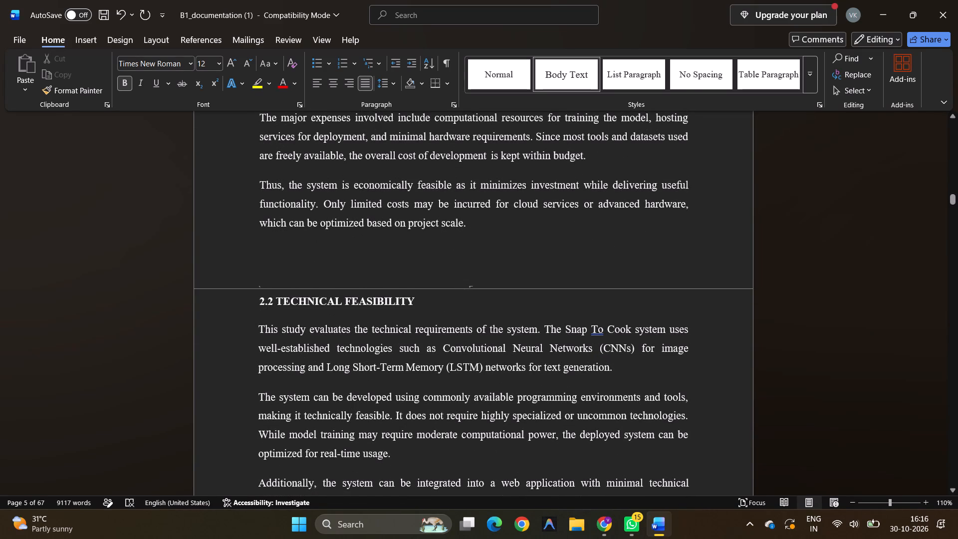
scroll(501, 205, up, 1)
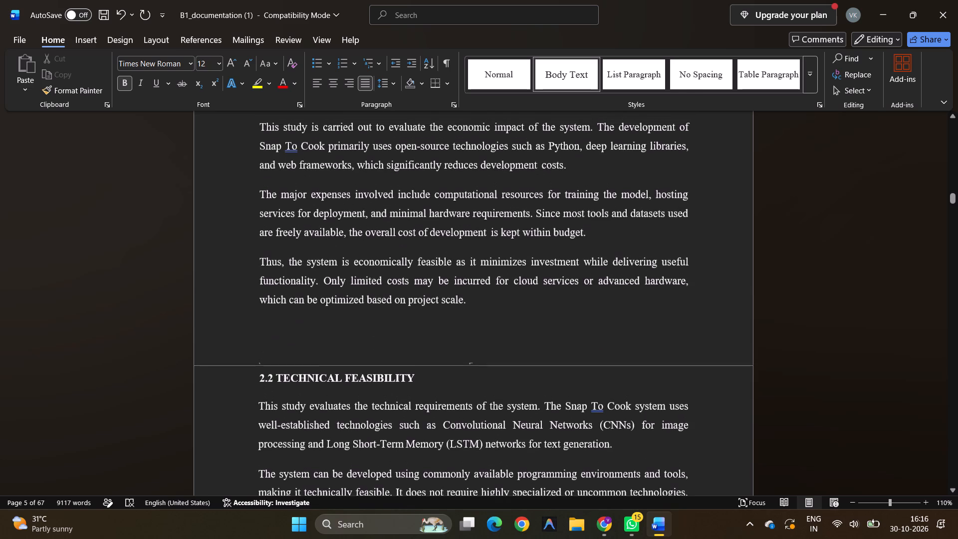
scroll(521, 172, up, 9)
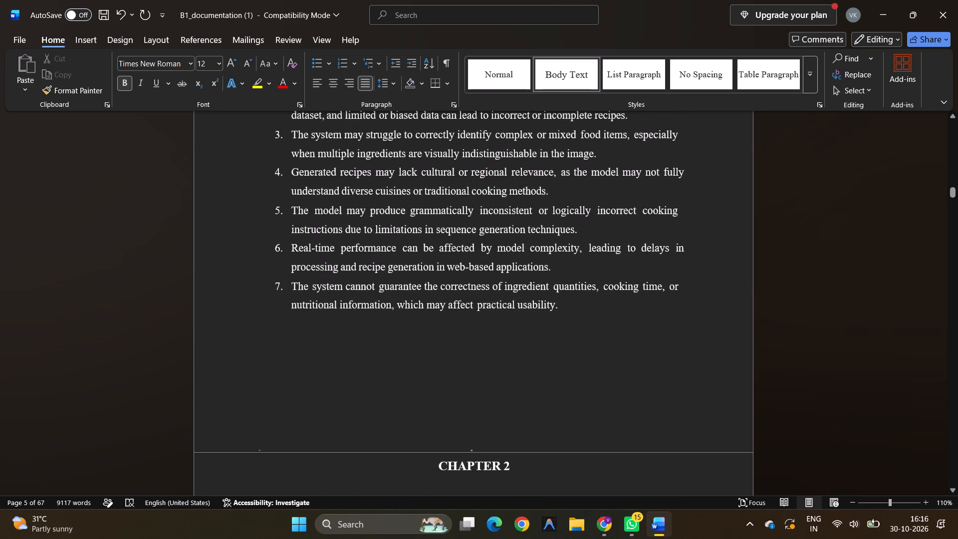
scroll(521, 172, up, 1)
scroll(521, 172, down, 14)
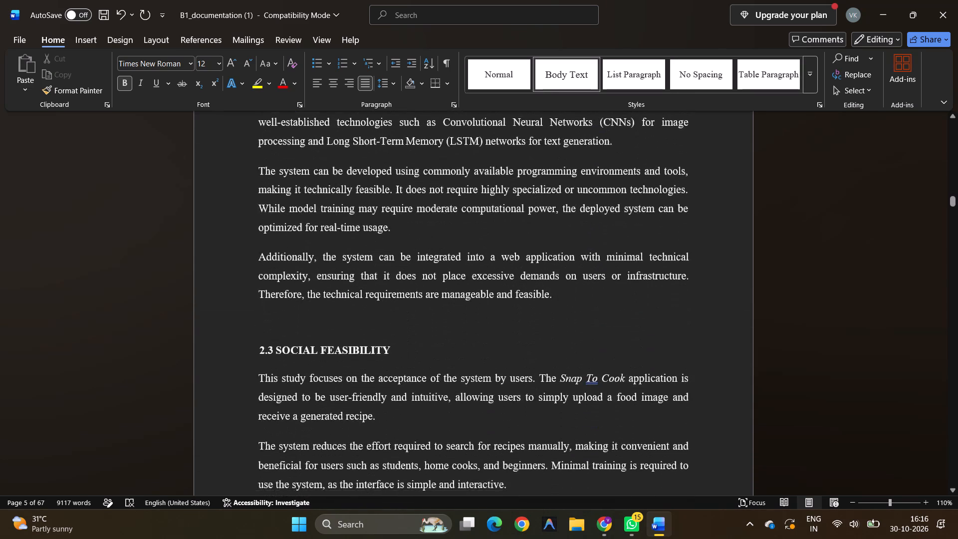
scroll(523, 170, down, 4)
Check Chapter 3, Literature Survey, from the related work papers to the existing system and its limitations.
scroll(524, 169, down, 4)
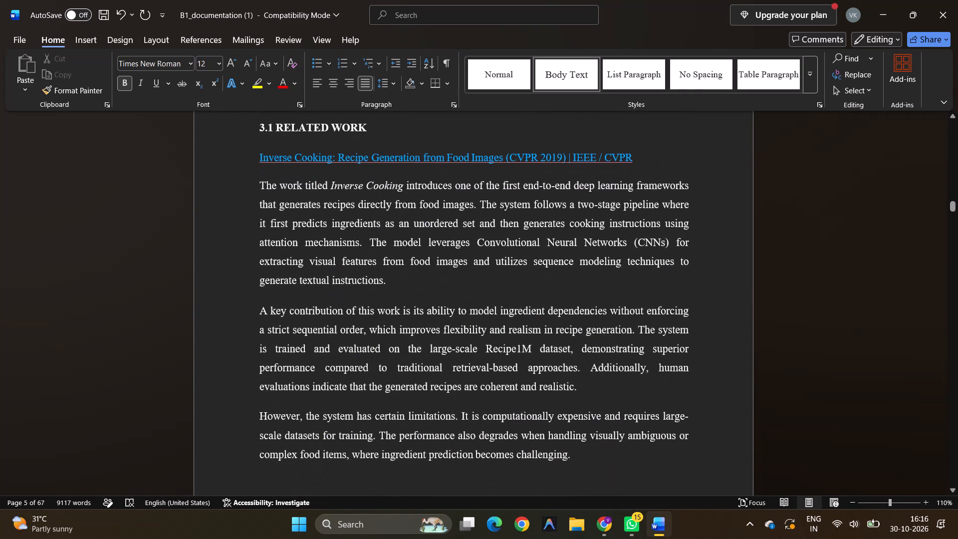
scroll(529, 161, up, 3)
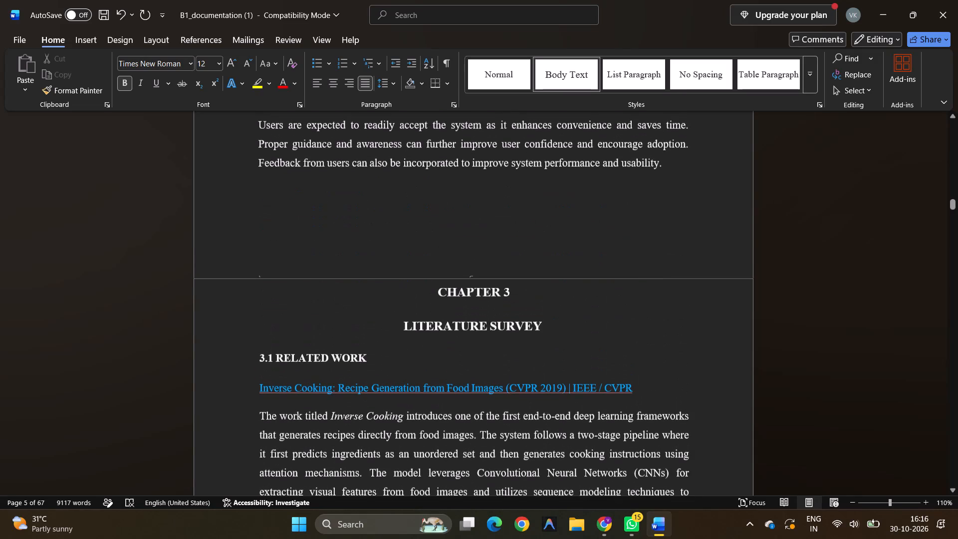
scroll(529, 161, down, 8)
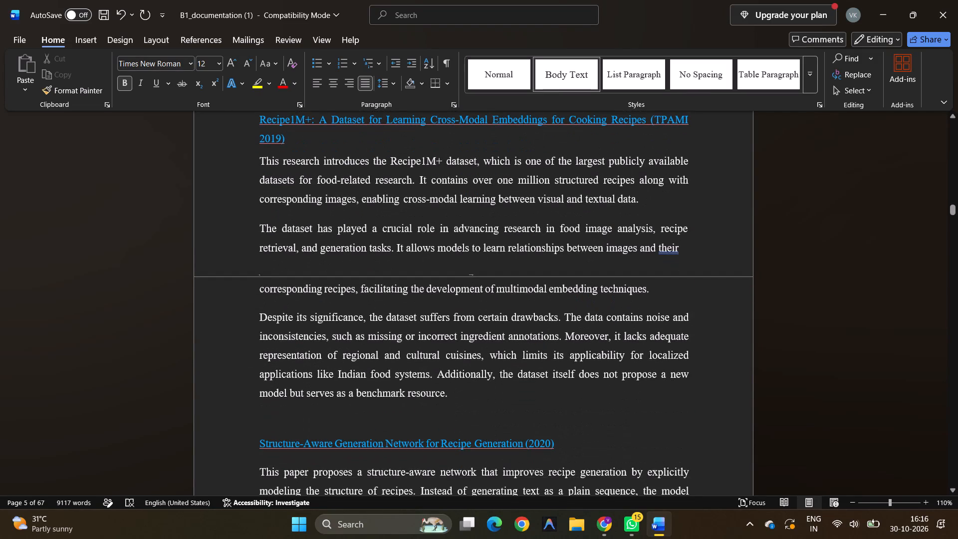
scroll(537, 147, up, 2)
scroll(537, 147, down, 4)
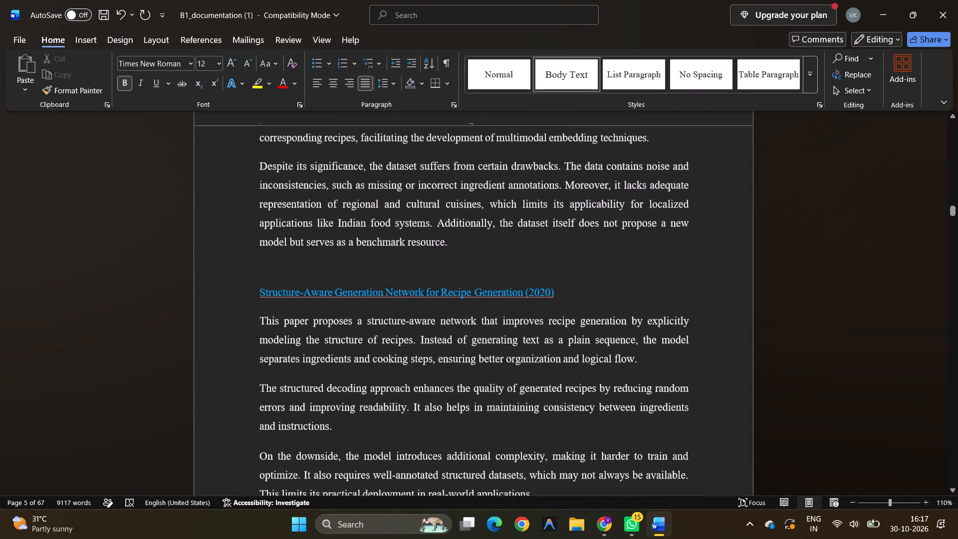
scroll(537, 147, up, 2)
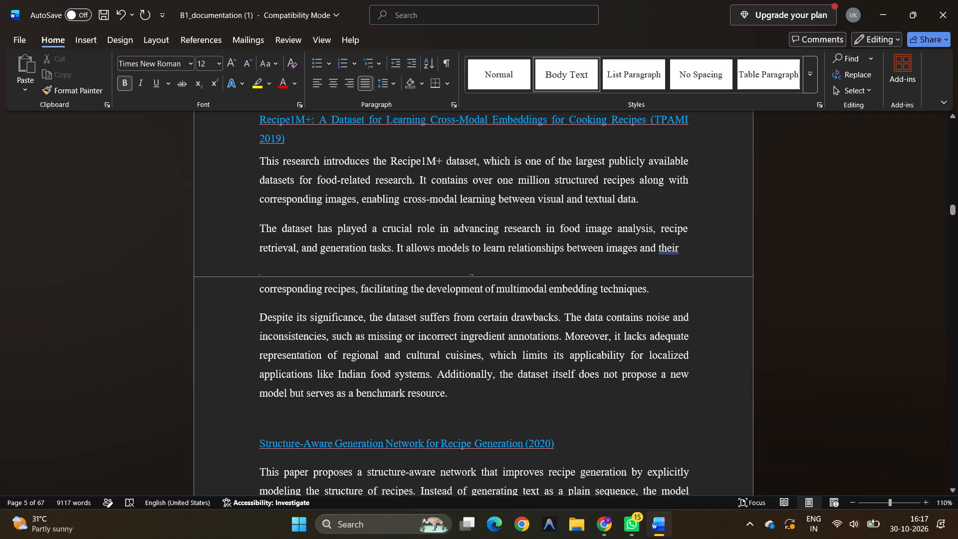
scroll(539, 145, down, 1)
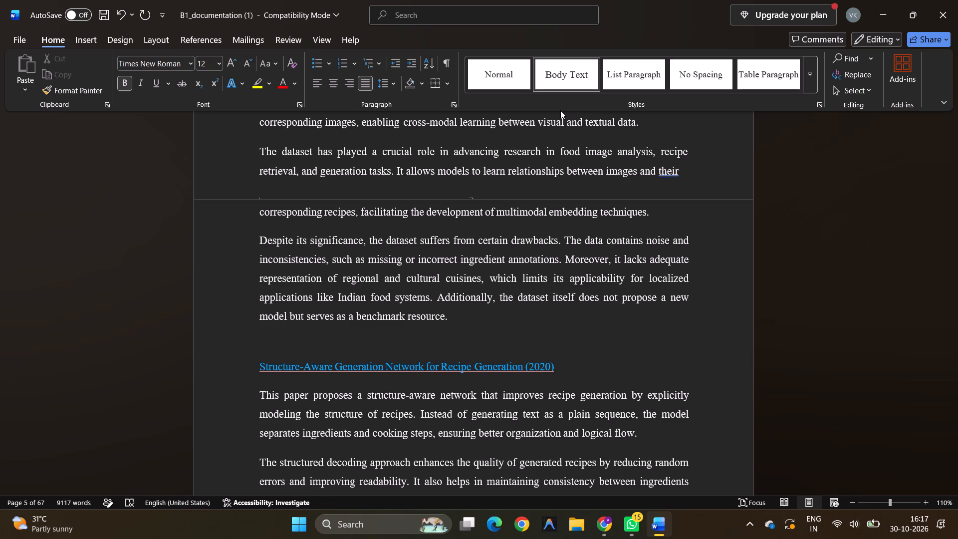
scroll(668, 72, up, 2)
scroll(641, 289, down, 8)
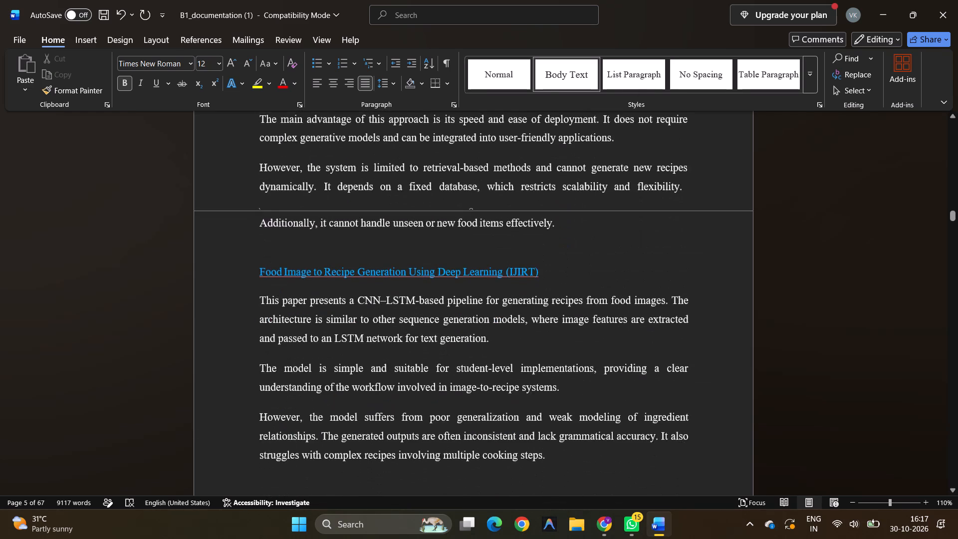
scroll(650, 253, down, 5)
scroll(652, 249, up, 1)
scroll(653, 245, down, 3)
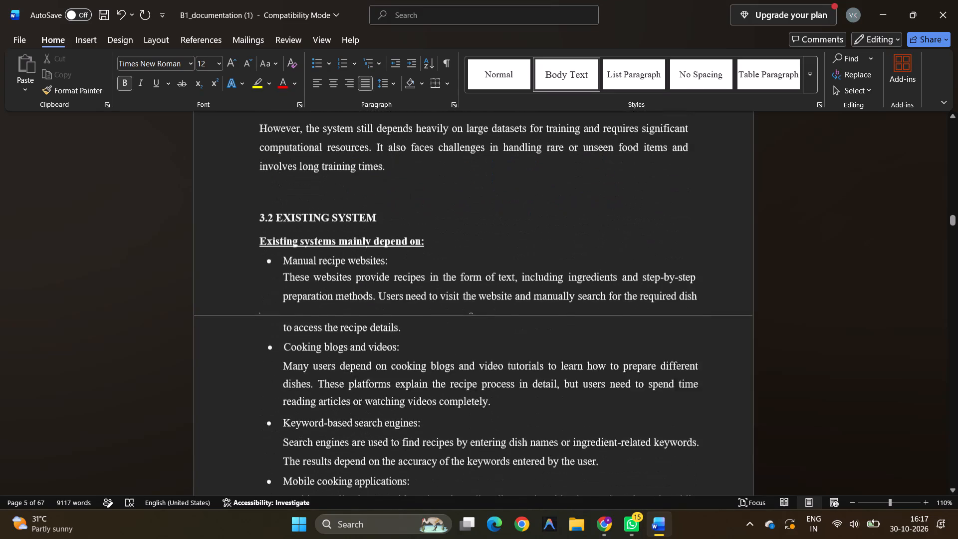
scroll(660, 234, down, 5)
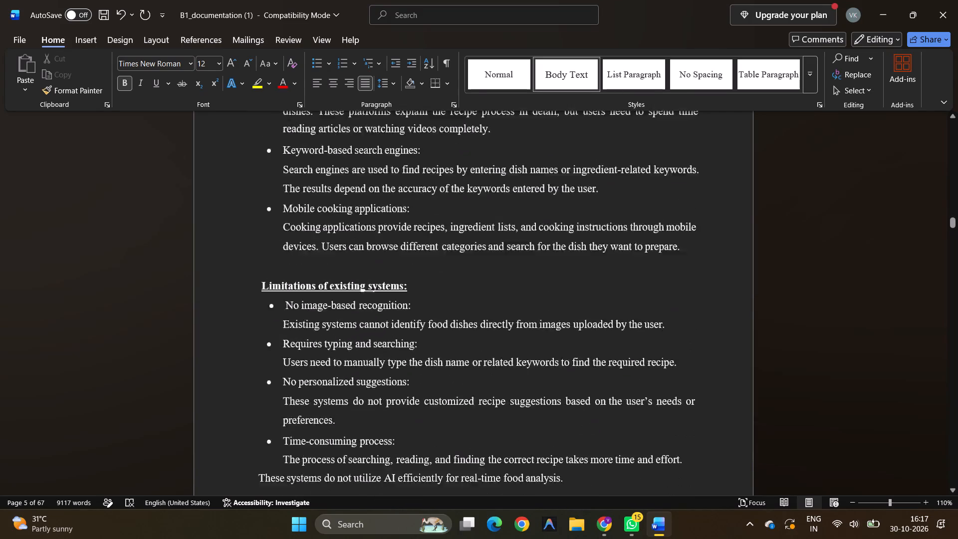
Check Chapter 4, Methodology, covering the proposed system, modules, system architecture figure, and methods and techniques.
scroll(660, 233, down, 4)
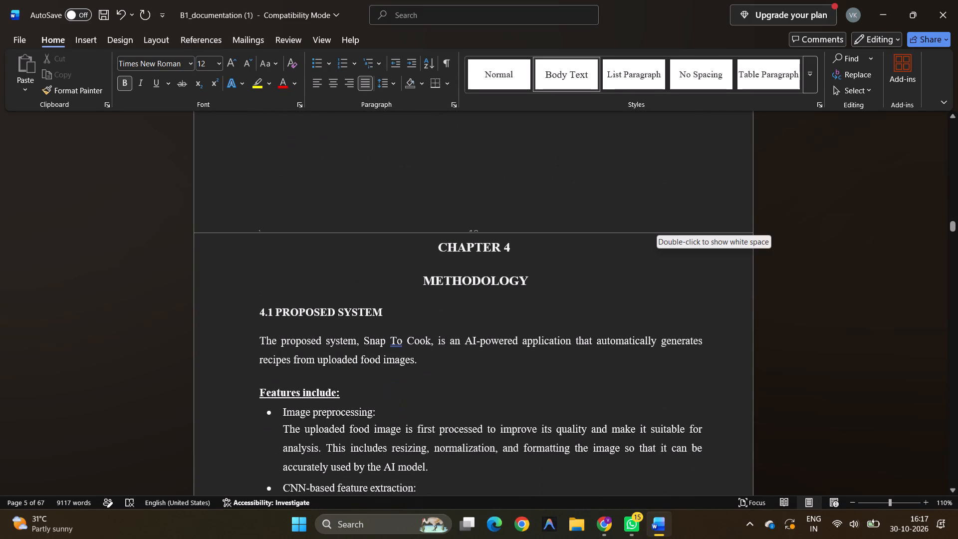
scroll(661, 231, down, 10)
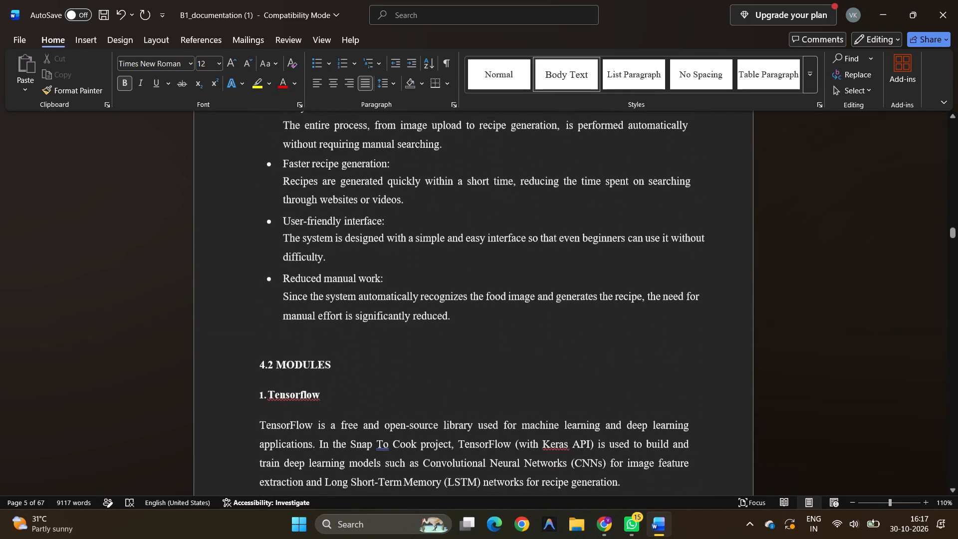
scroll(661, 231, down, 5)
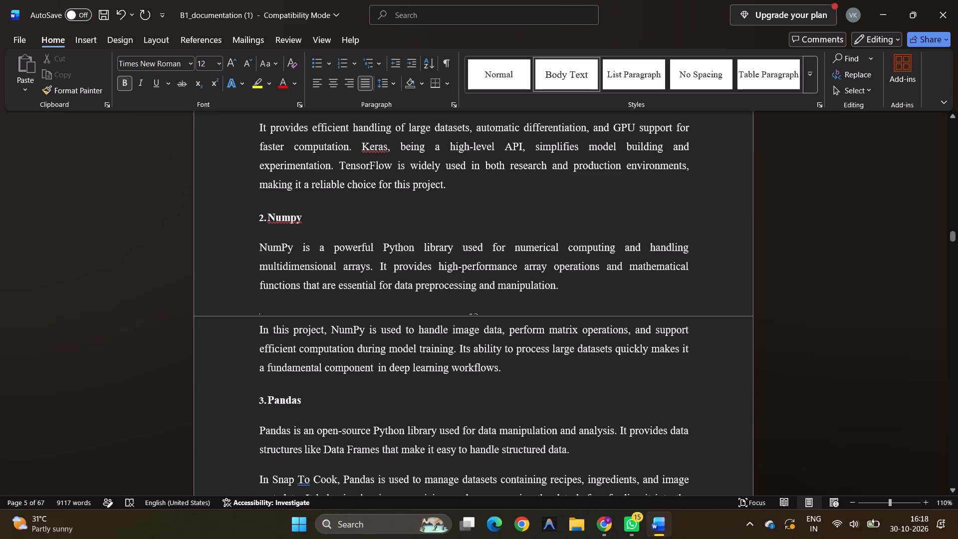
scroll(669, 231, down, 11)
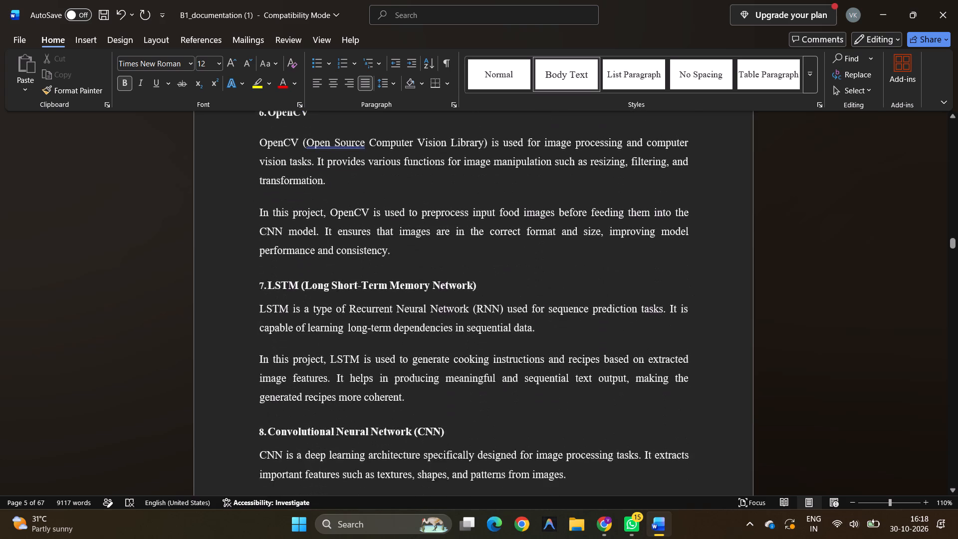
scroll(687, 205, down, 2)
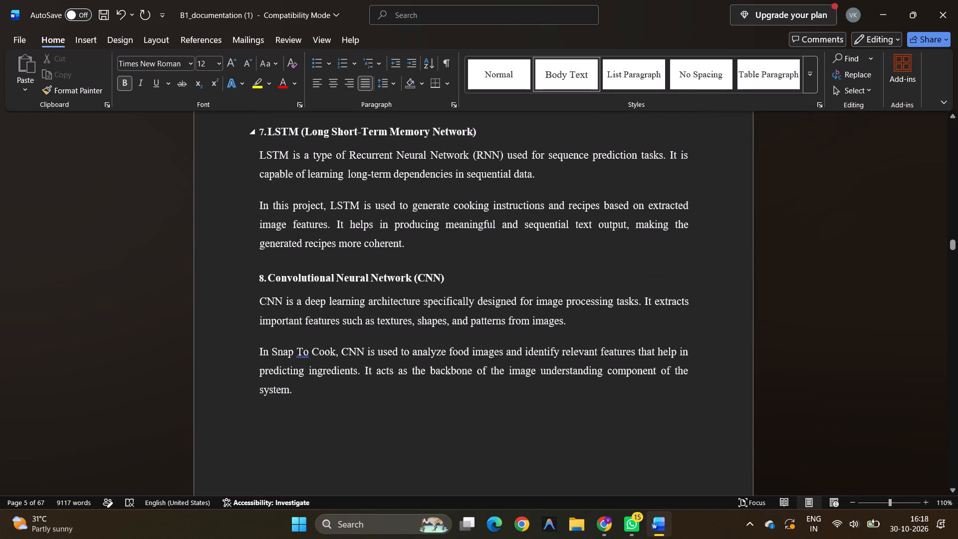
scroll(717, 133, down, 9)
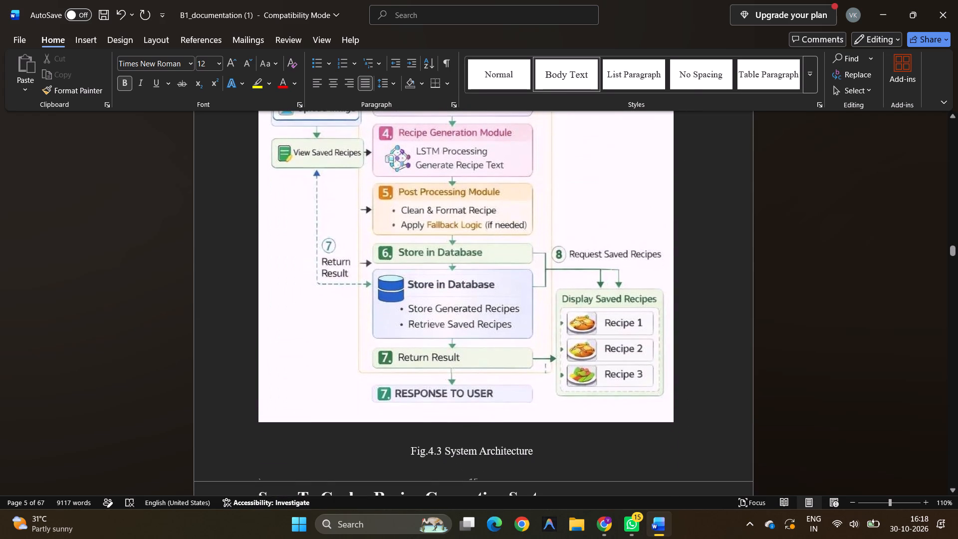
scroll(718, 131, down, 8)
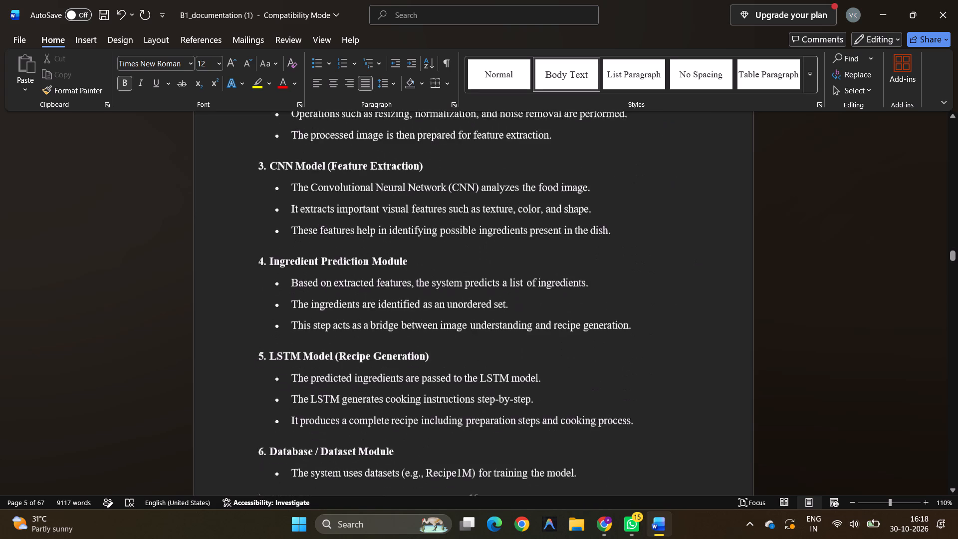
scroll(718, 131, down, 7)
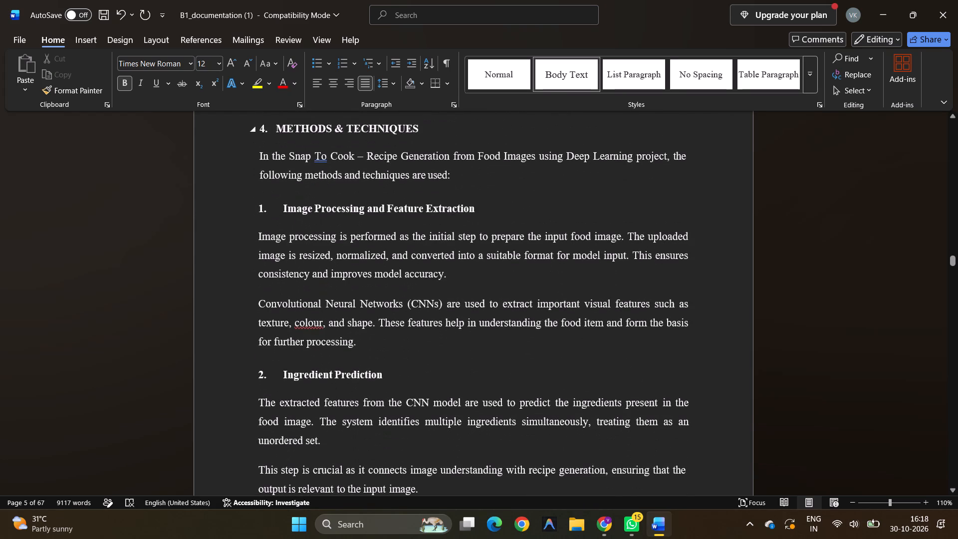
scroll(723, 123, down, 1)
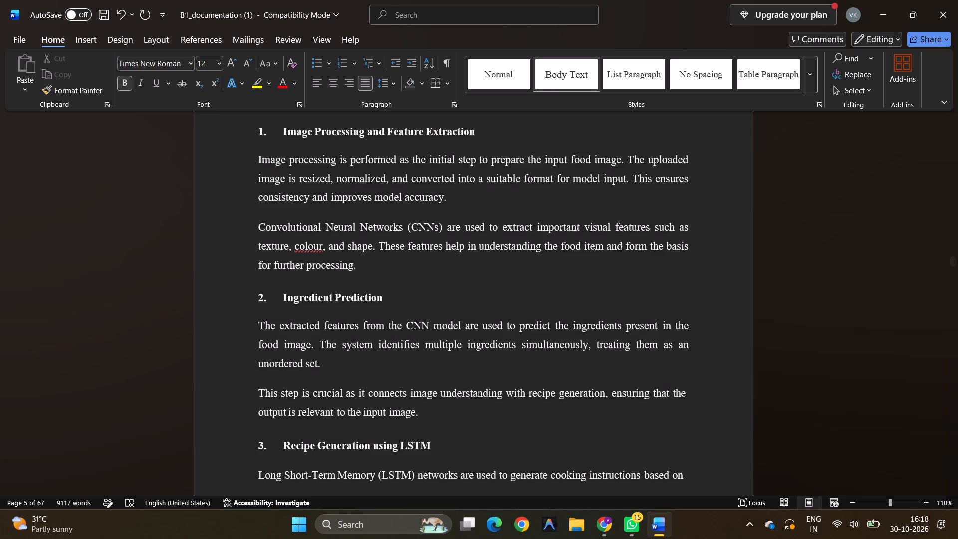
scroll(725, 117, down, 9)
Check Chapter 5, Design, from the image acquisition section through to the data flow diagram figure.
scroll(725, 117, down, 5)
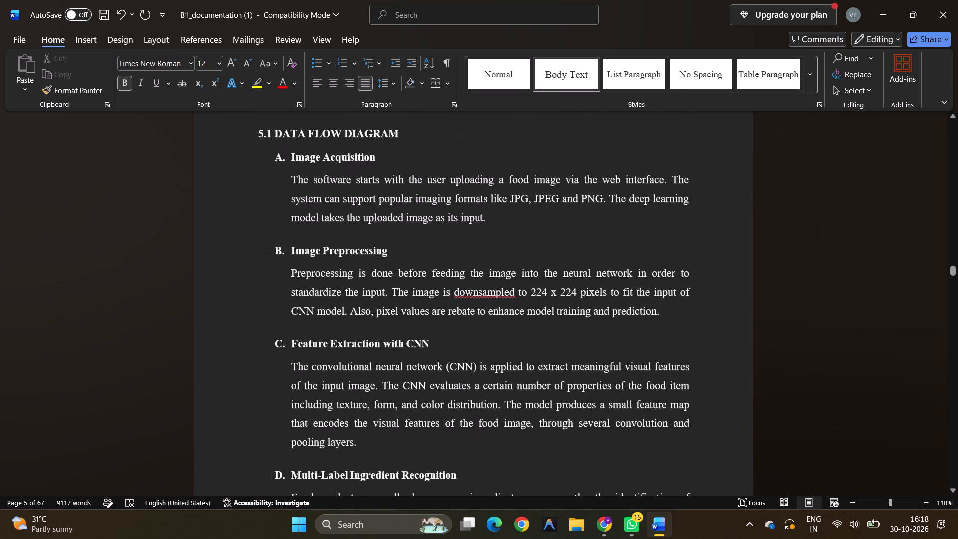
scroll(725, 117, up, 5)
scroll(725, 116, down, 4)
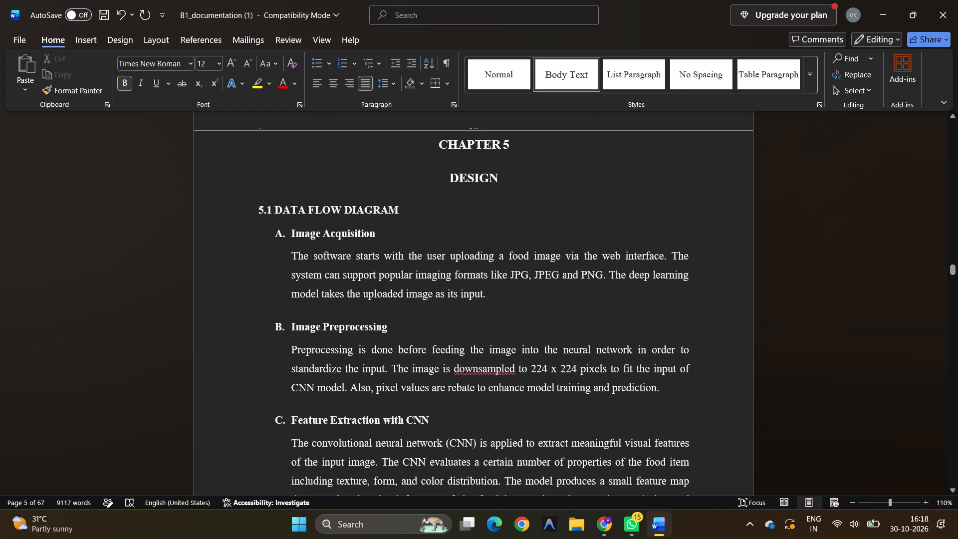
scroll(725, 116, down, 14)
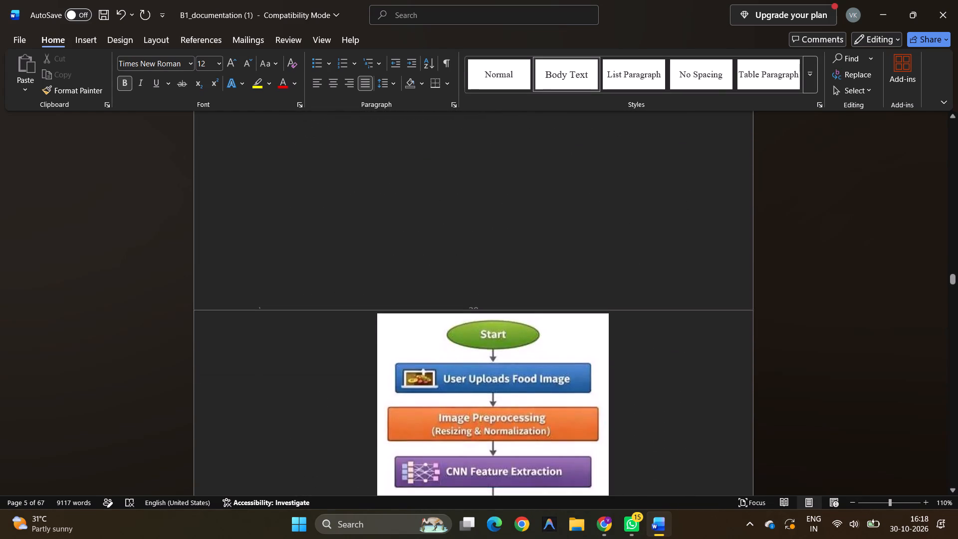
scroll(725, 116, down, 3)
scroll(725, 116, up, 4)
scroll(527, 352, down, 4)
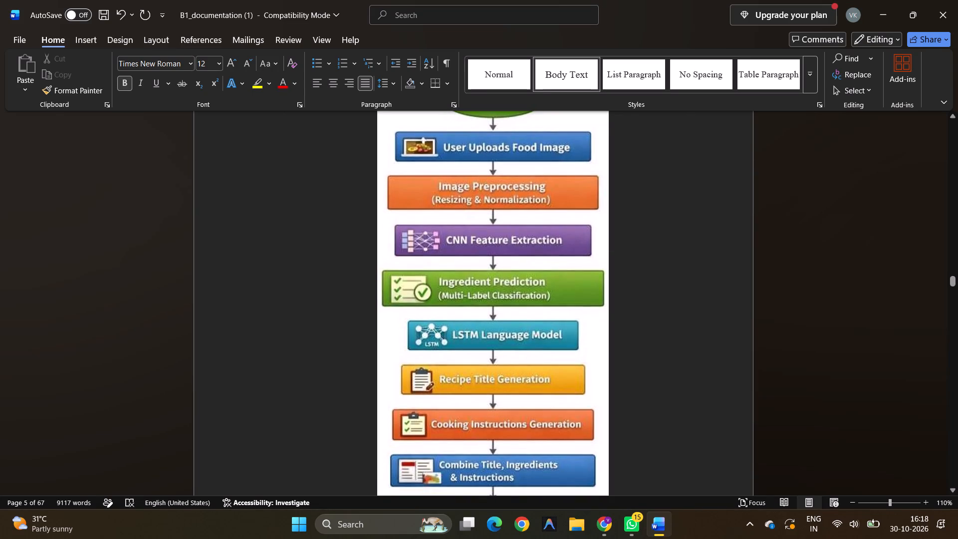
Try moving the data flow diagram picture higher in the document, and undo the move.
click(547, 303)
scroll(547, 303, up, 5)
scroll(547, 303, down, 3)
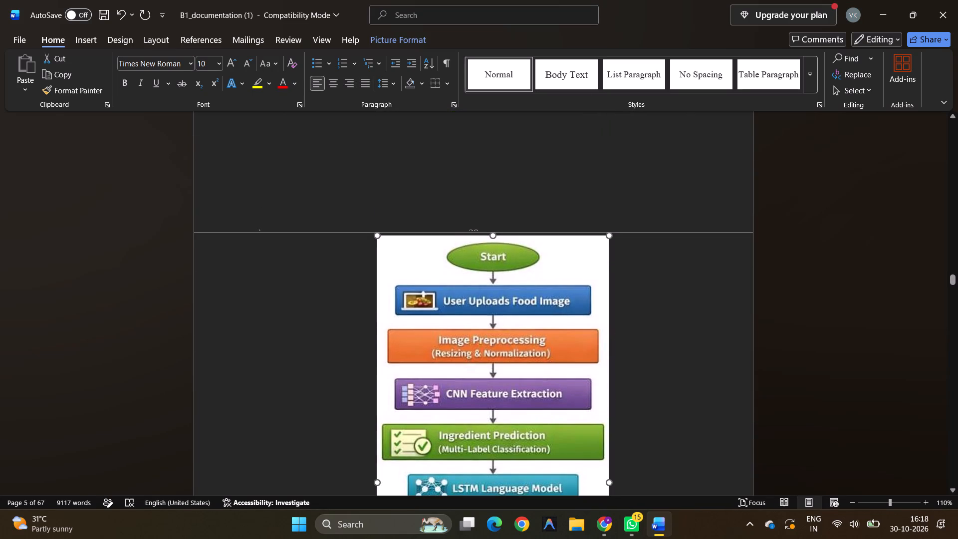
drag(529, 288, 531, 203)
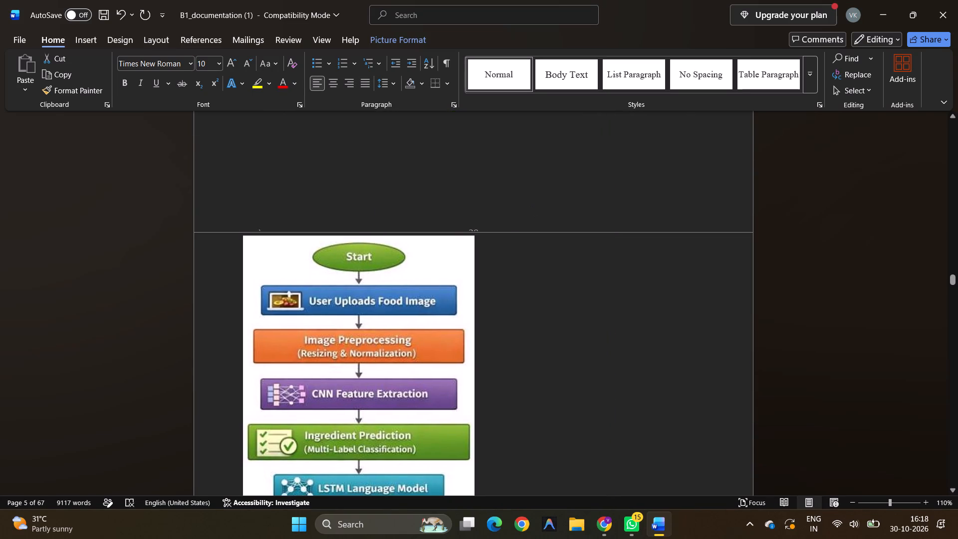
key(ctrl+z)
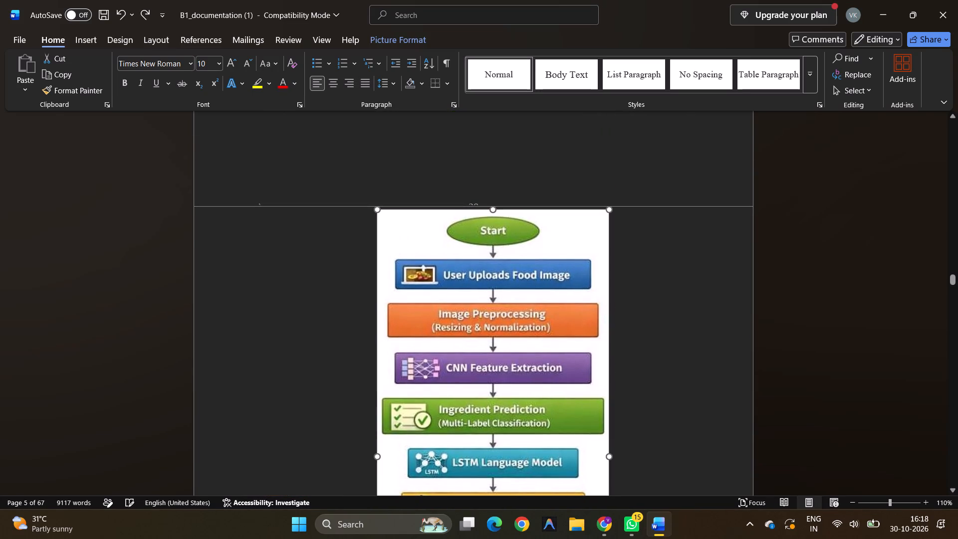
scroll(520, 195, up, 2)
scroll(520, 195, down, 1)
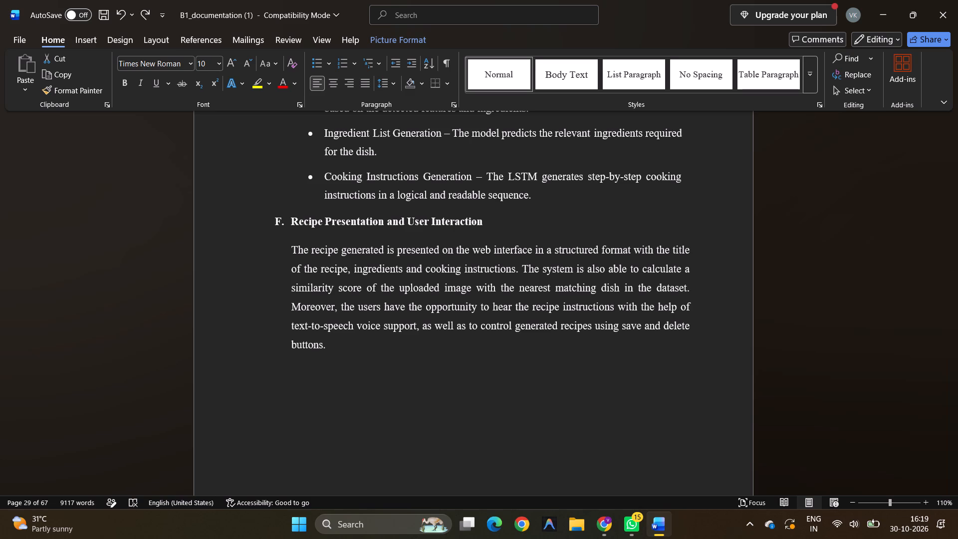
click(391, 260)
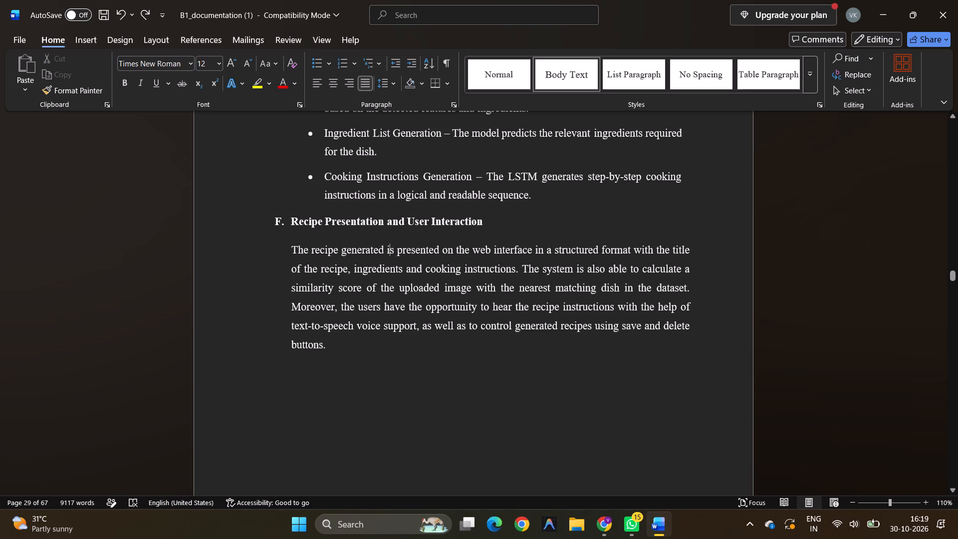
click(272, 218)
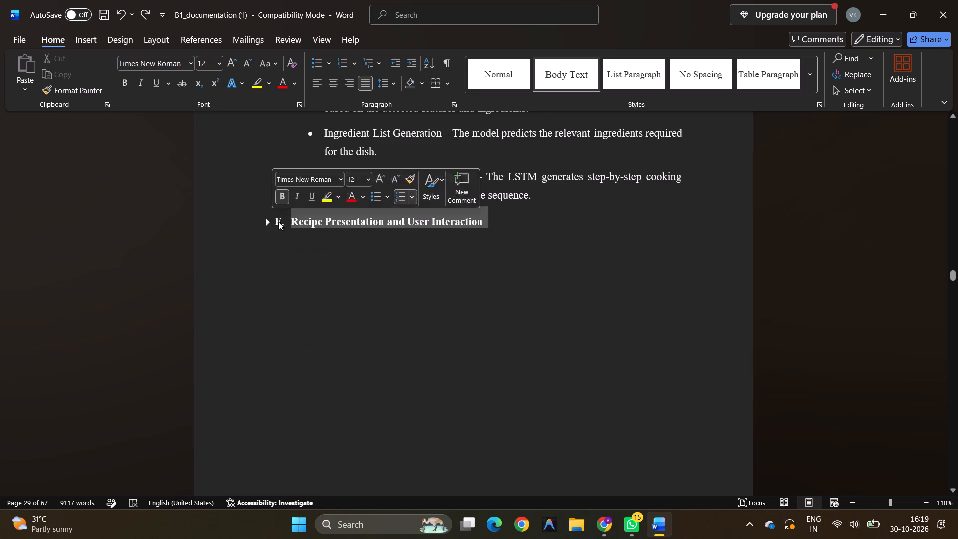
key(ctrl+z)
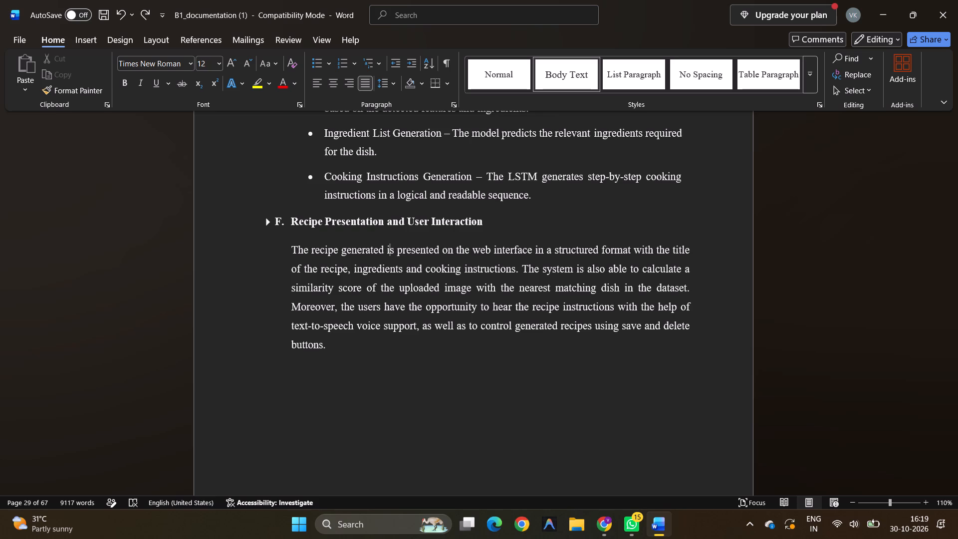
Look through the rest of the document, from the data flow diagram and section 5.2 UML Diagrams to the references.
scroll(301, 272, down, 3)
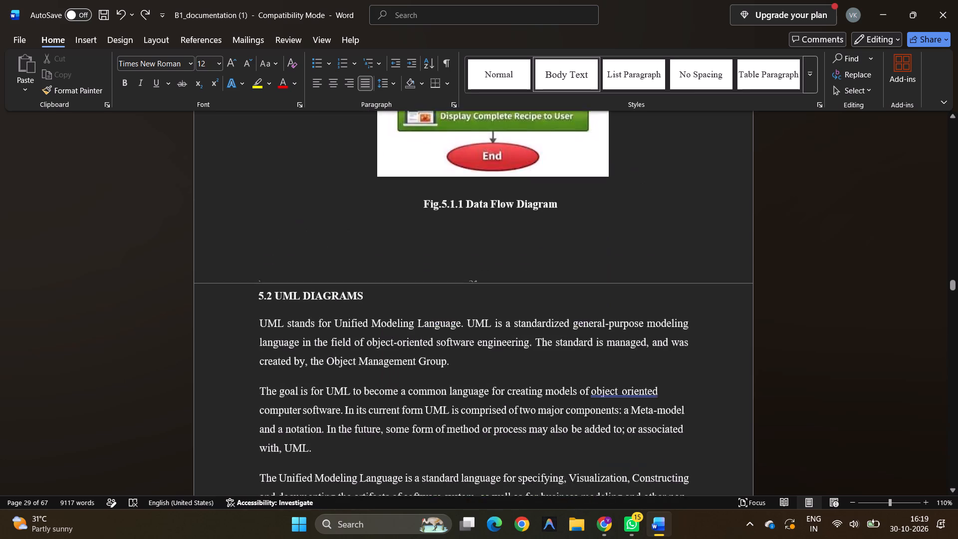
scroll(301, 272, down, 4)
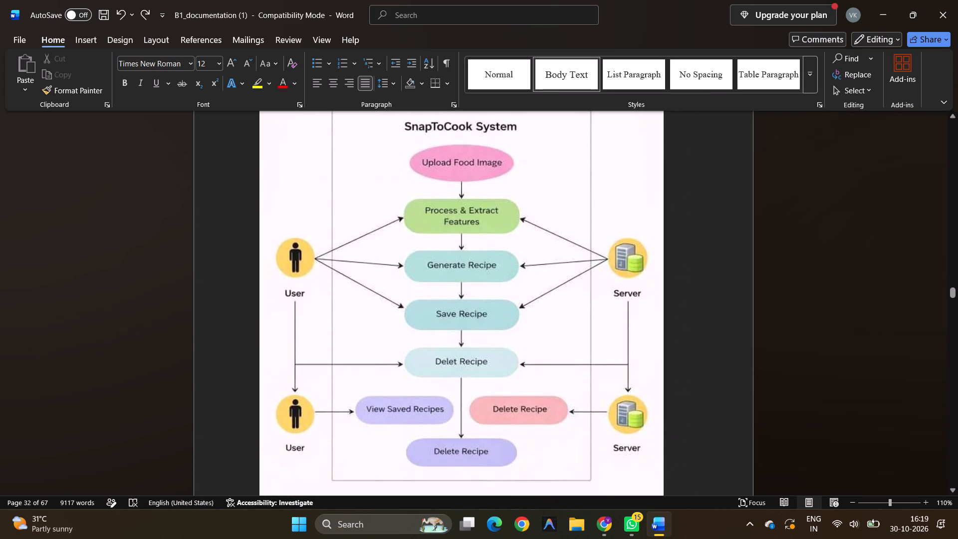
scroll(301, 272, down, 12)
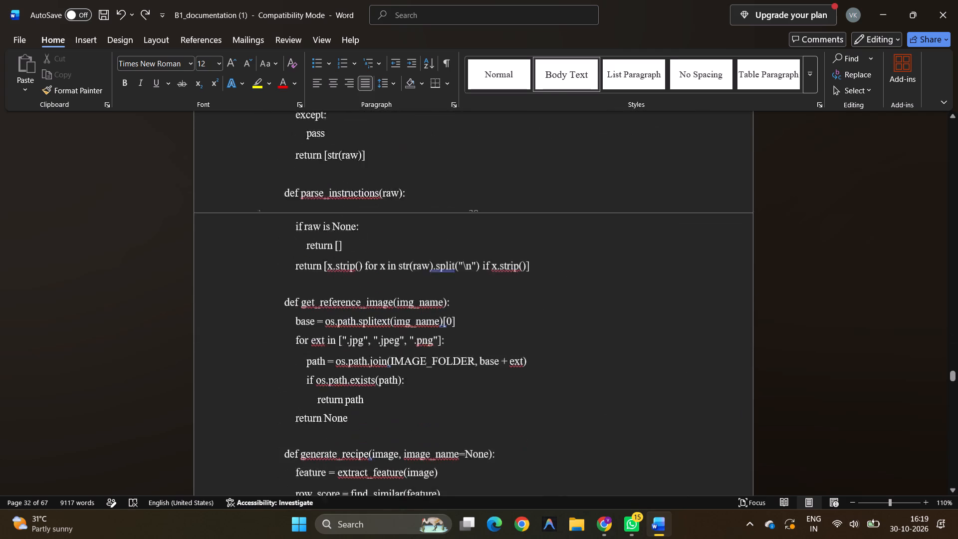
scroll(301, 272, down, 9)
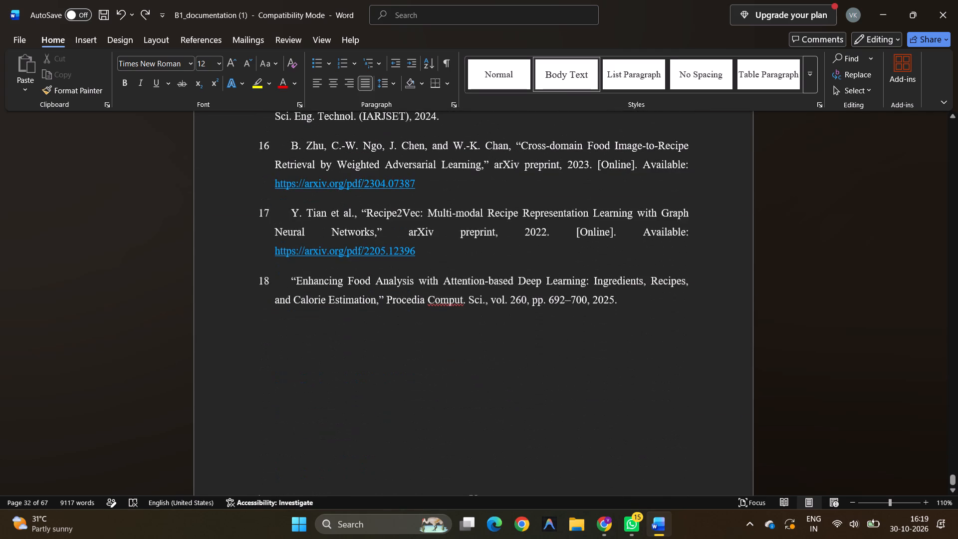
scroll(301, 272, down, 2)
Go back from the references through the dataset section, Chapter 8 and the Chapter 7 screenshots to the performance observations, checking the layout.
scroll(301, 272, up, 3)
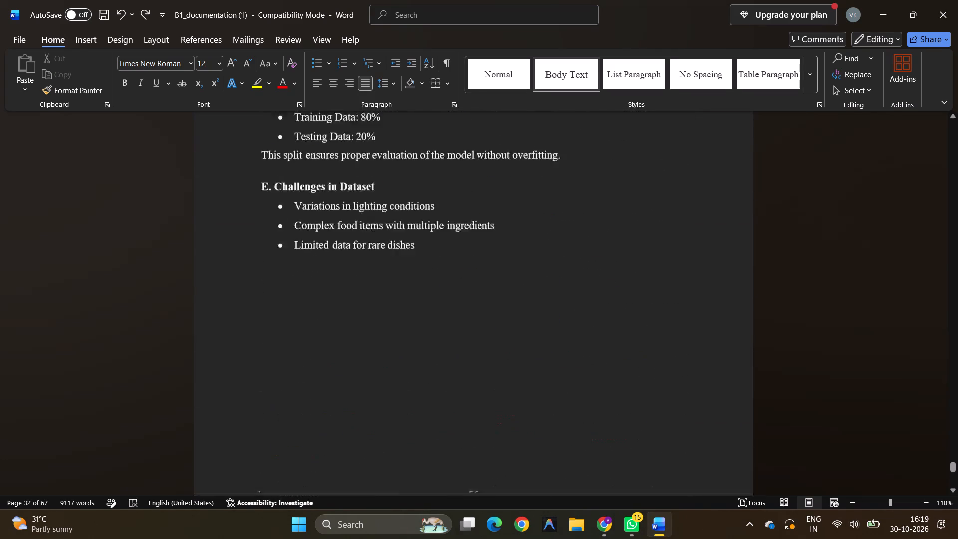
scroll(301, 272, up, 6)
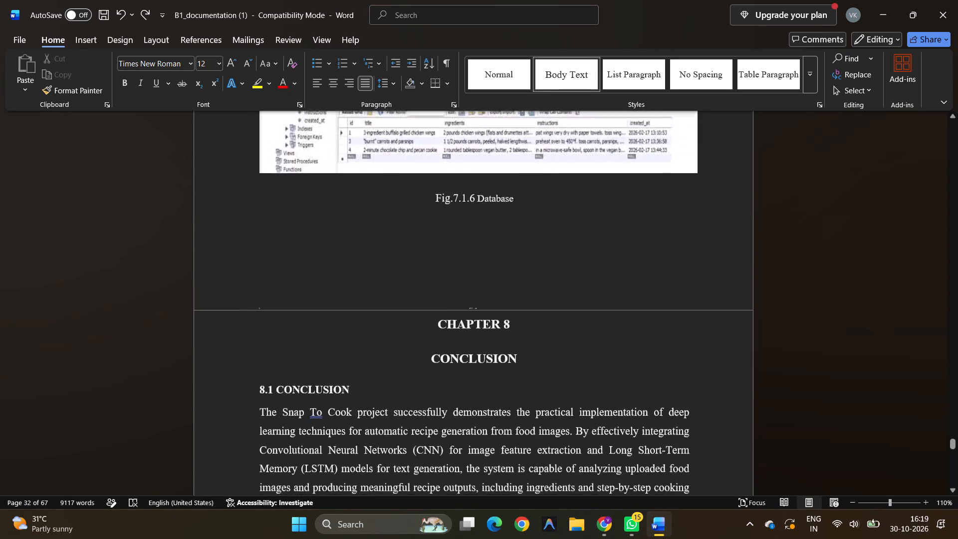
scroll(301, 272, up, 3)
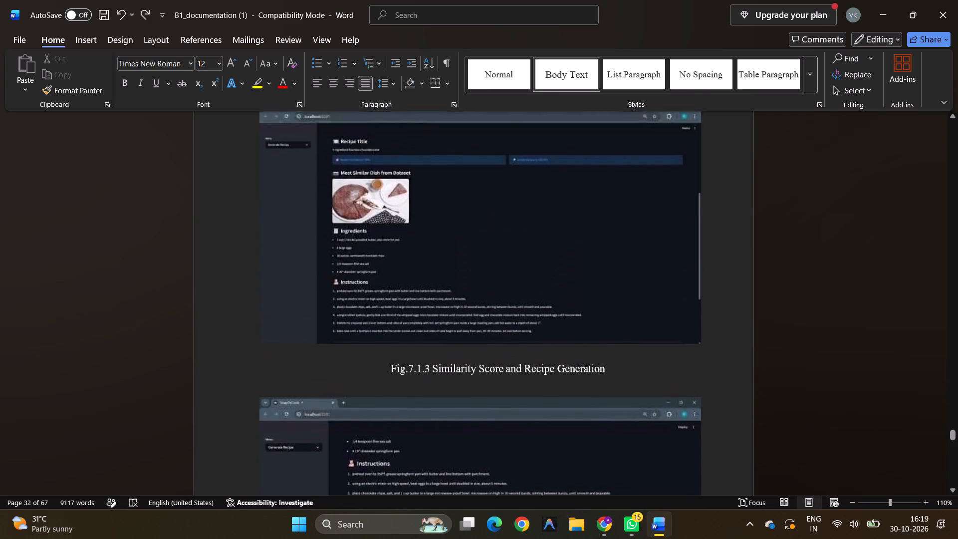
scroll(301, 272, up, 3)
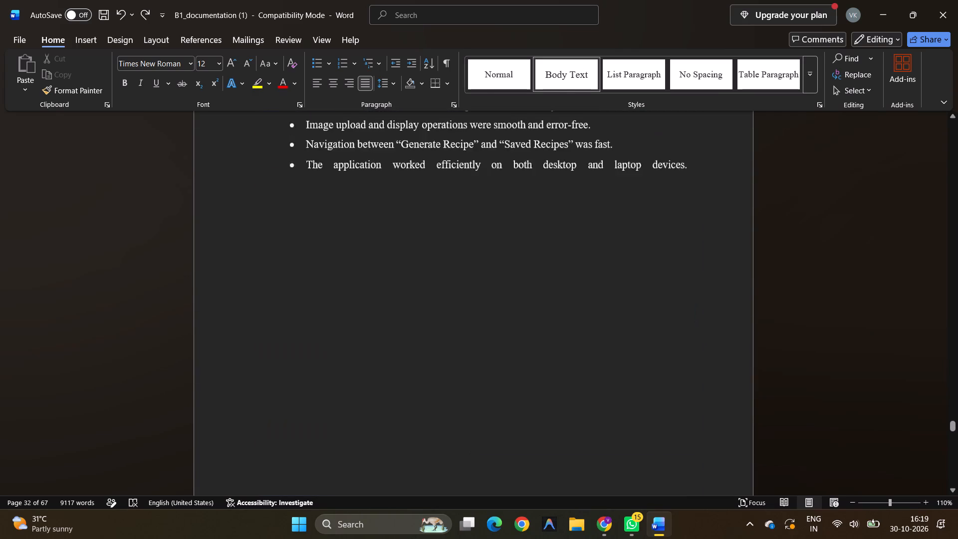
scroll(301, 272, up, 2)
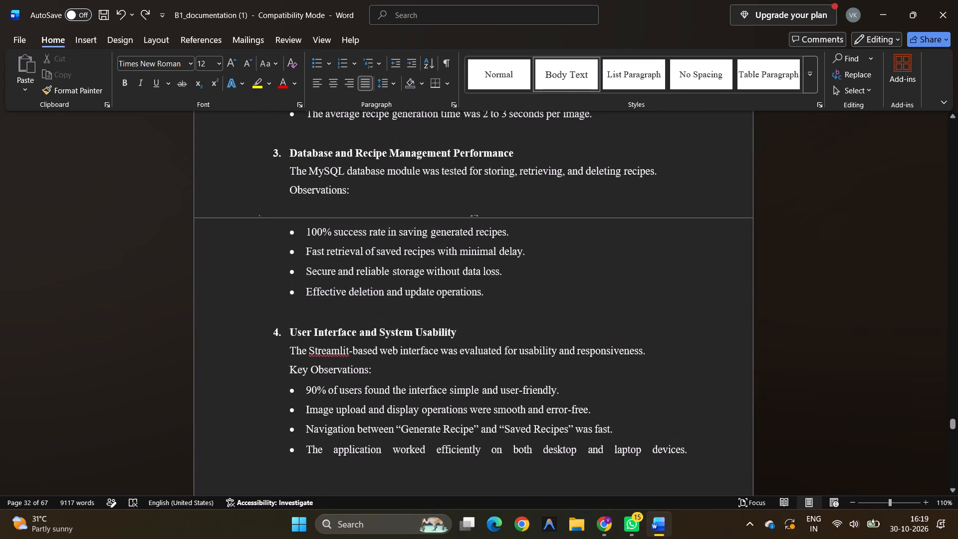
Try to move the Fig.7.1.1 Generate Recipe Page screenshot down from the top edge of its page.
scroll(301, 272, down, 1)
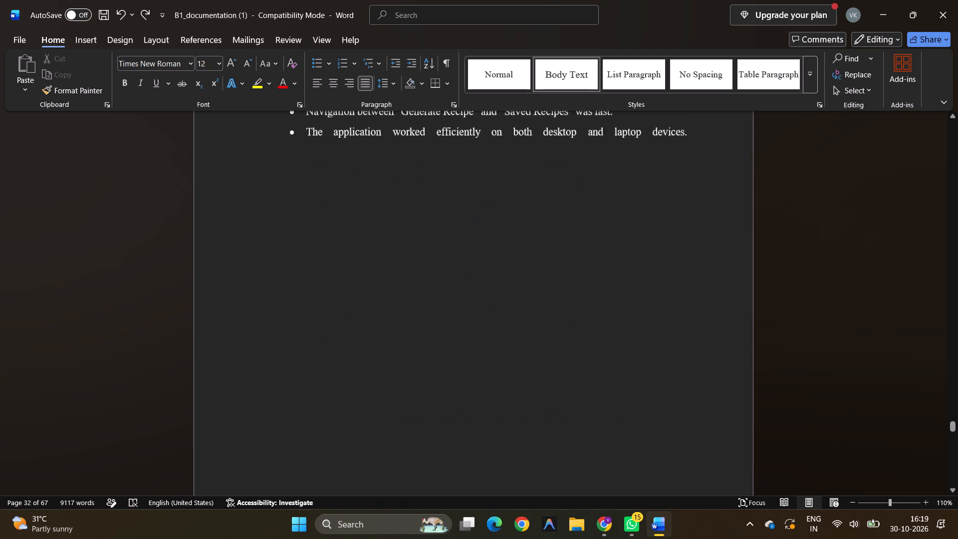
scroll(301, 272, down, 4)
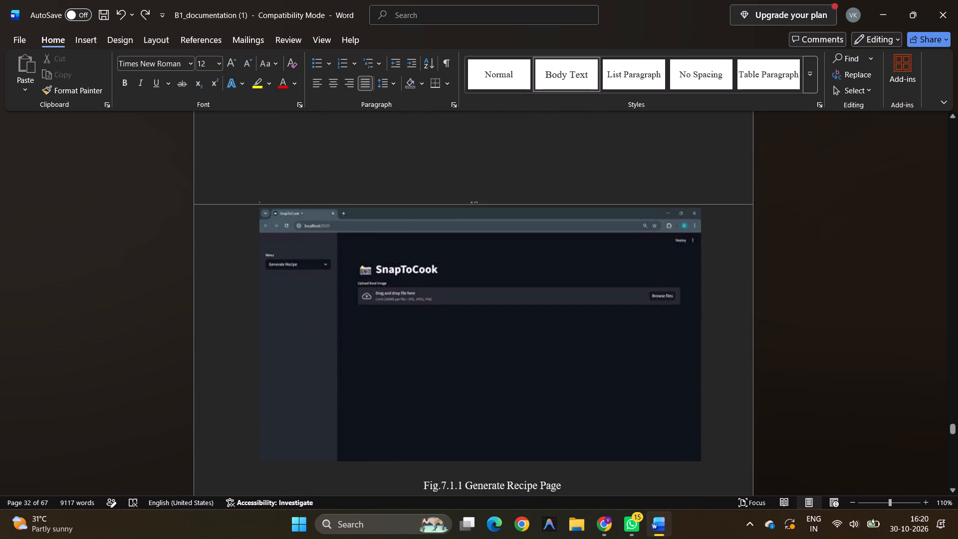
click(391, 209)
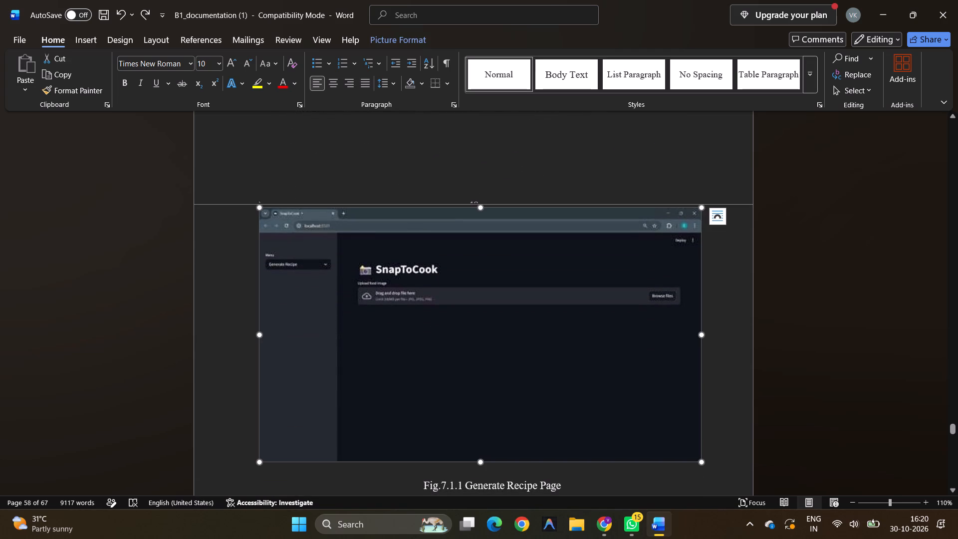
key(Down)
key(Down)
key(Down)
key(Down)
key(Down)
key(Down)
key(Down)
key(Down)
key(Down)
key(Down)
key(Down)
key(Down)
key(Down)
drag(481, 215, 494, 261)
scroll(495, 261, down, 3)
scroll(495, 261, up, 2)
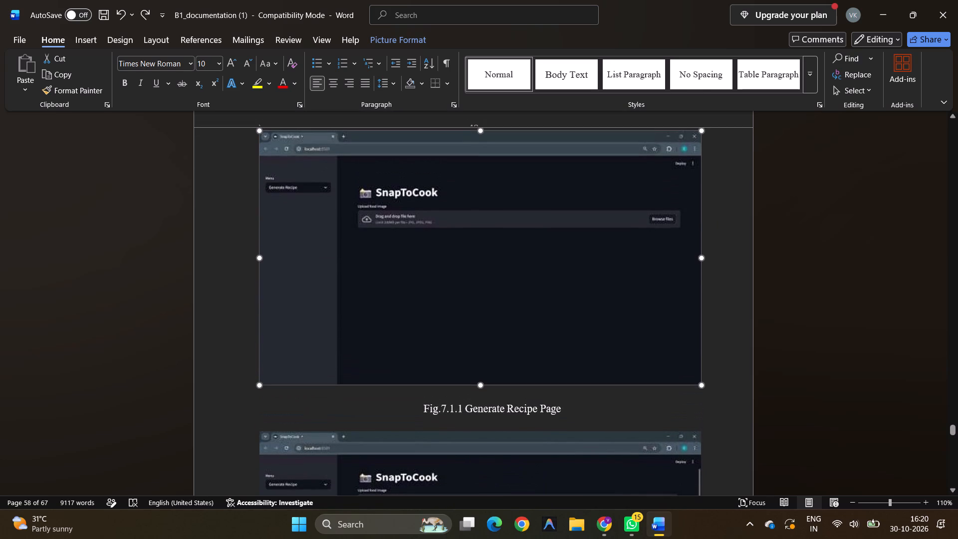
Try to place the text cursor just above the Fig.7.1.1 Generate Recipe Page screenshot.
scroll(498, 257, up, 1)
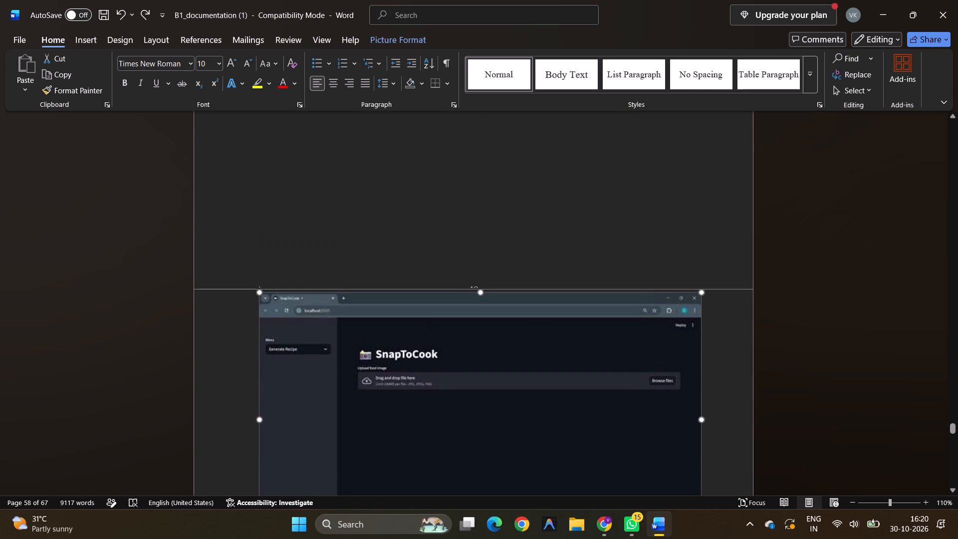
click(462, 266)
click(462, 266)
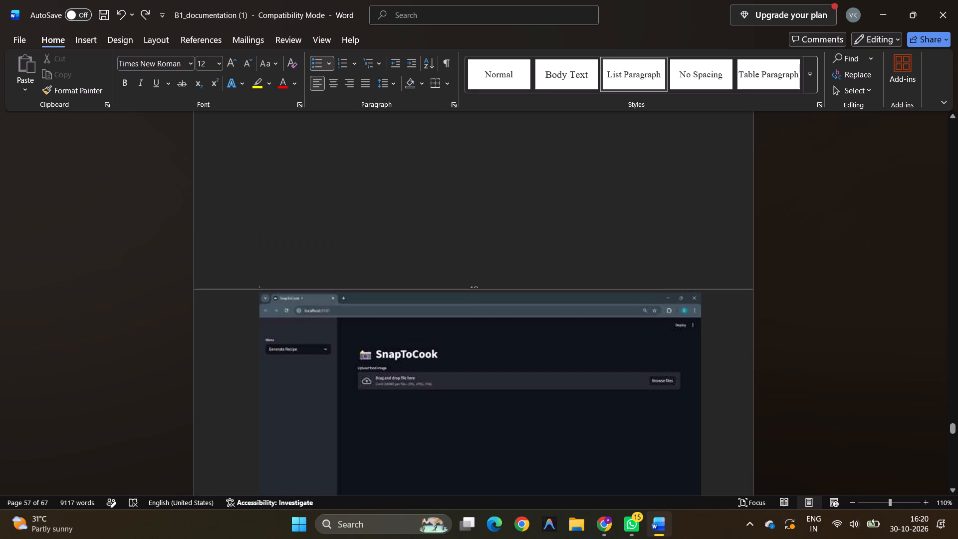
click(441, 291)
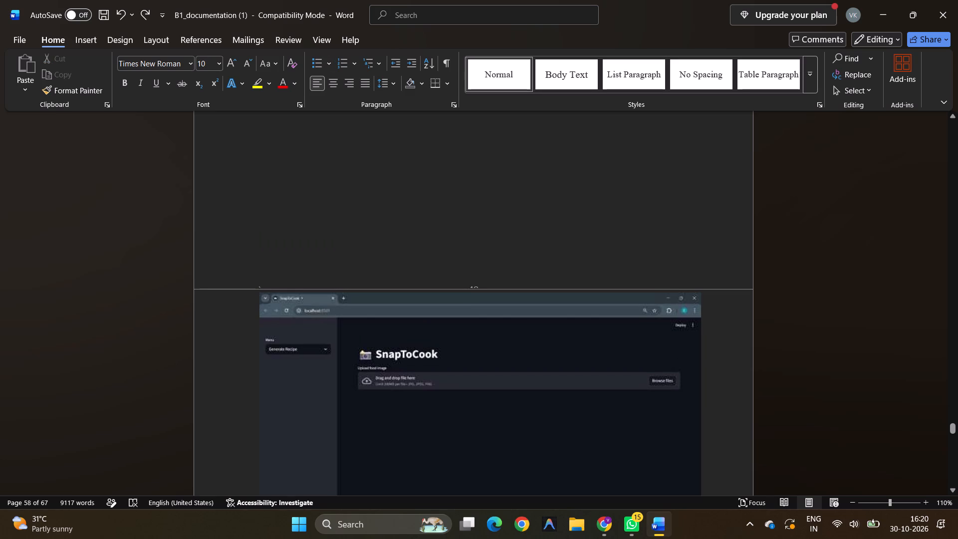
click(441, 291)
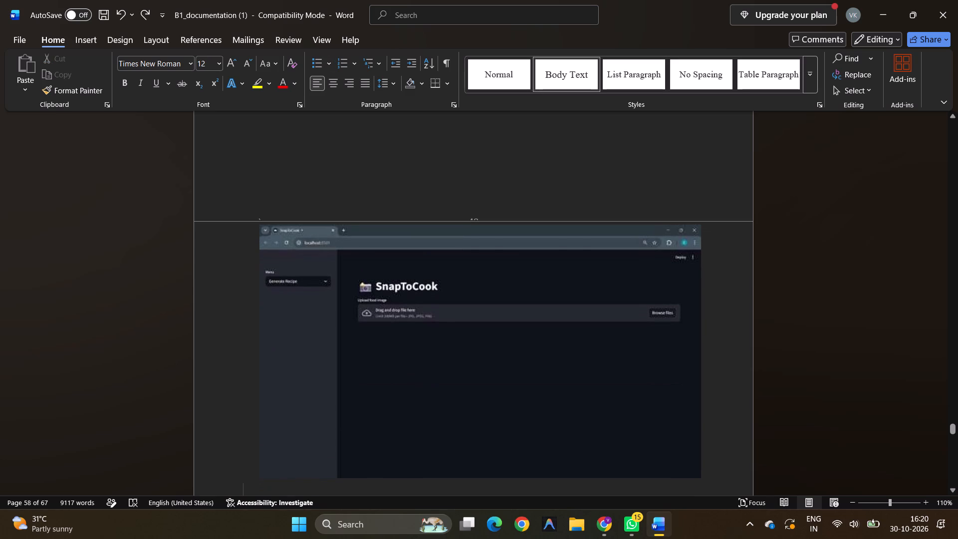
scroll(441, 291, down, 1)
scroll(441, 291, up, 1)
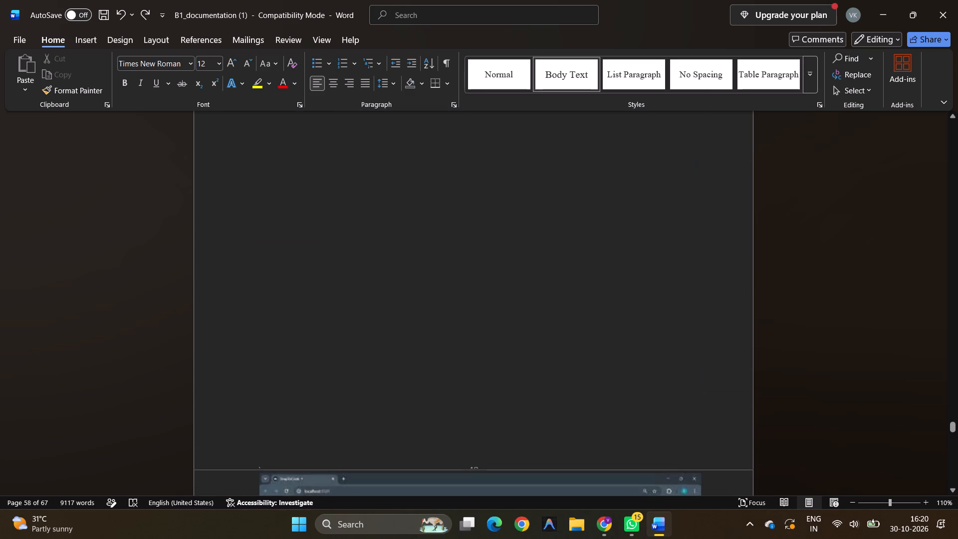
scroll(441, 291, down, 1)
Shrink the Fig.7.1.1 Generate Recipe Page screenshot slightly, mainly in height.
click(346, 269)
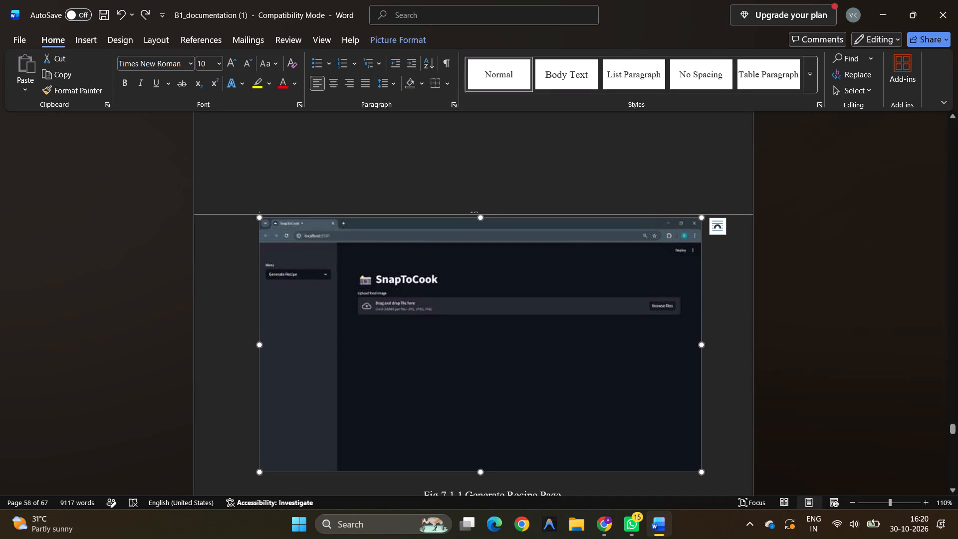
drag(353, 303, 347, 331)
drag(364, 292, 361, 314)
drag(705, 219, 697, 247)
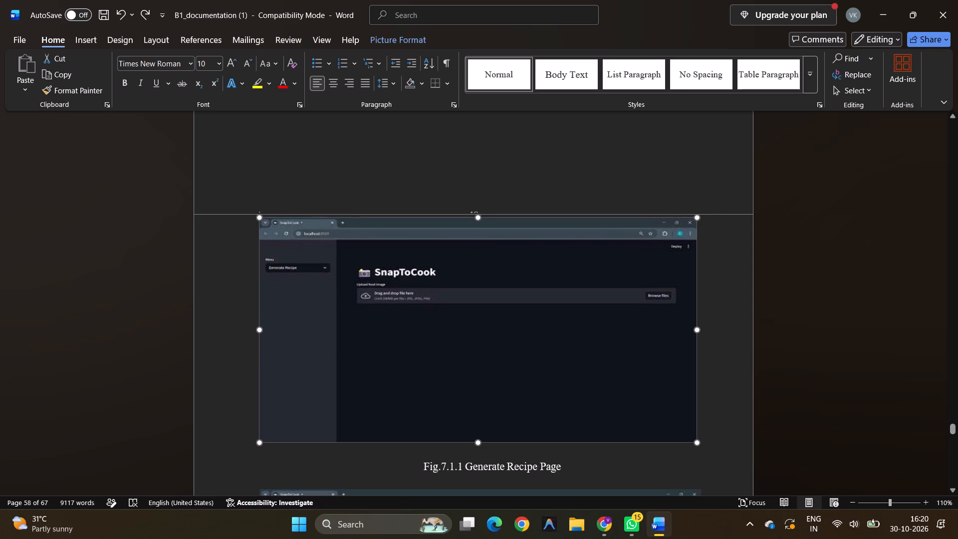
Undo the last resize of the Fig.7.1.1 Generate Recipe Page screenshot.
key(ctrl+z)
Check the placement of the Chapter 7 screenshots and captions from Fig.7.1.1 through the Saved Recipes page, and return to Fig.7.1.2.
scroll(697, 246, down, 3)
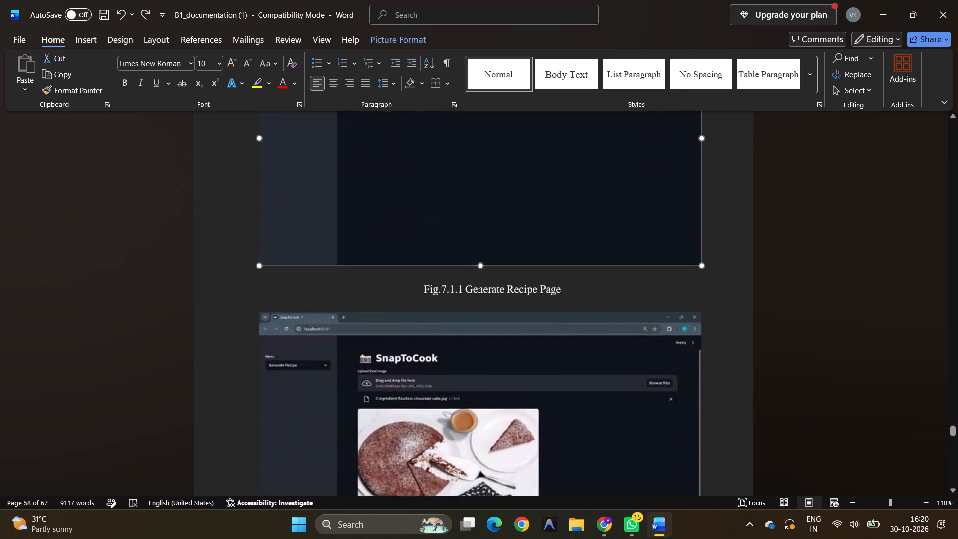
scroll(697, 246, up, 8)
scroll(697, 246, down, 5)
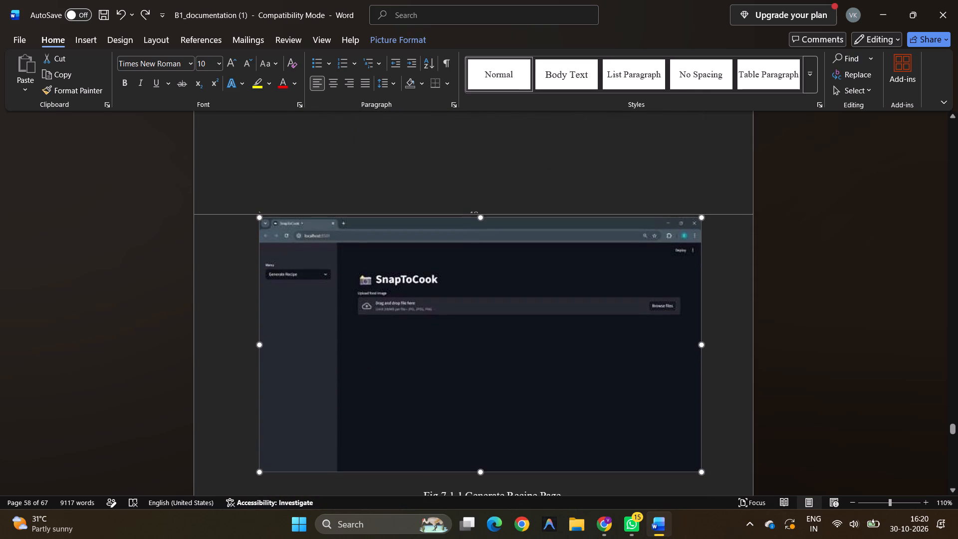
scroll(454, 337, down, 8)
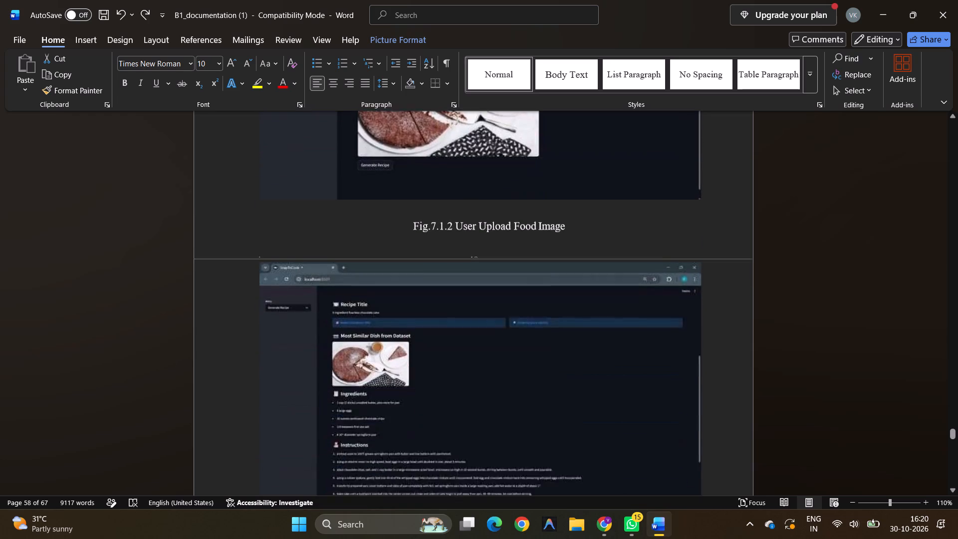
scroll(455, 335, down, 7)
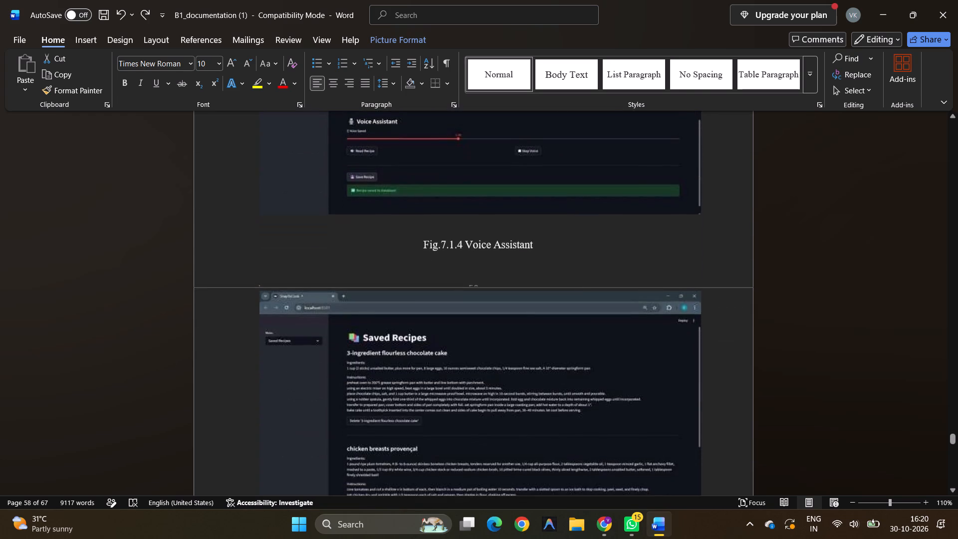
scroll(456, 333, up, 11)
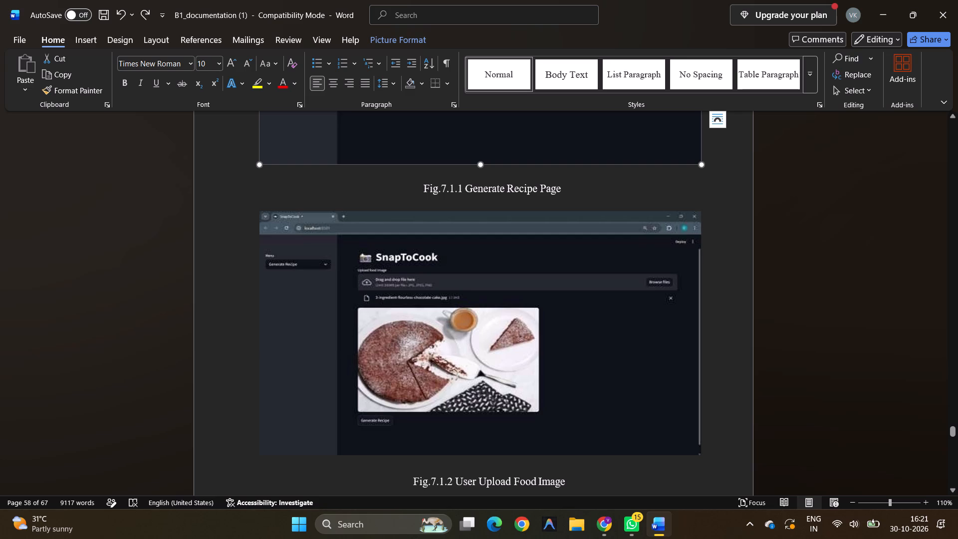
click(21, 42)
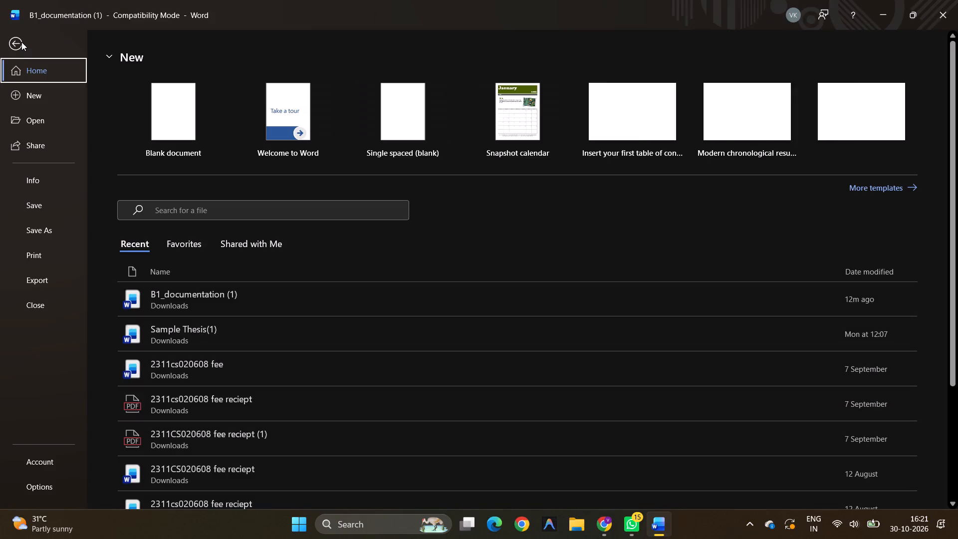
click(41, 227)
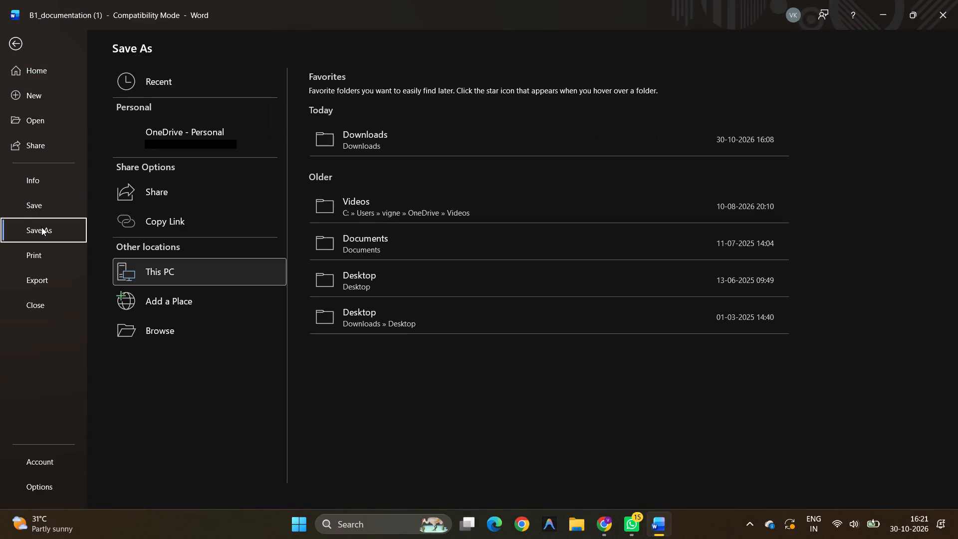
click(395, 145)
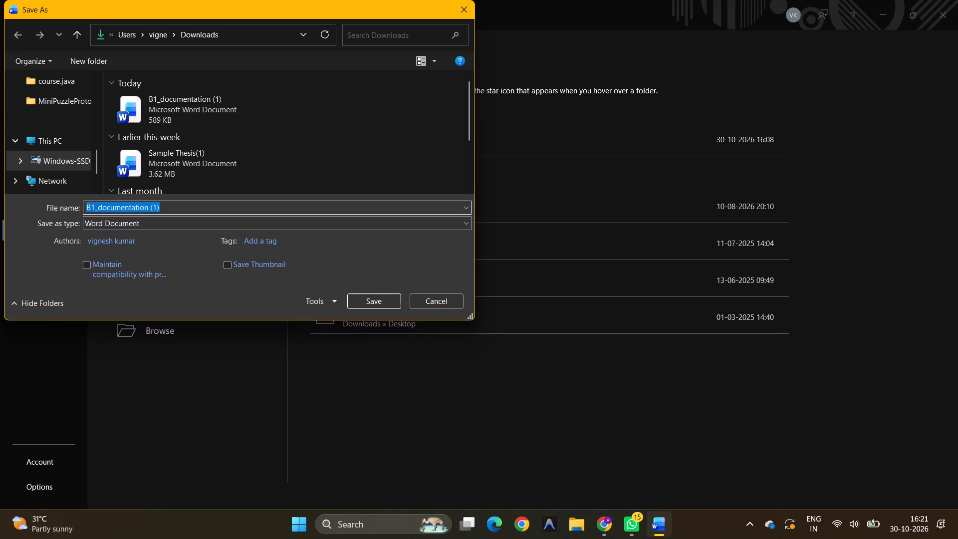
key(m)
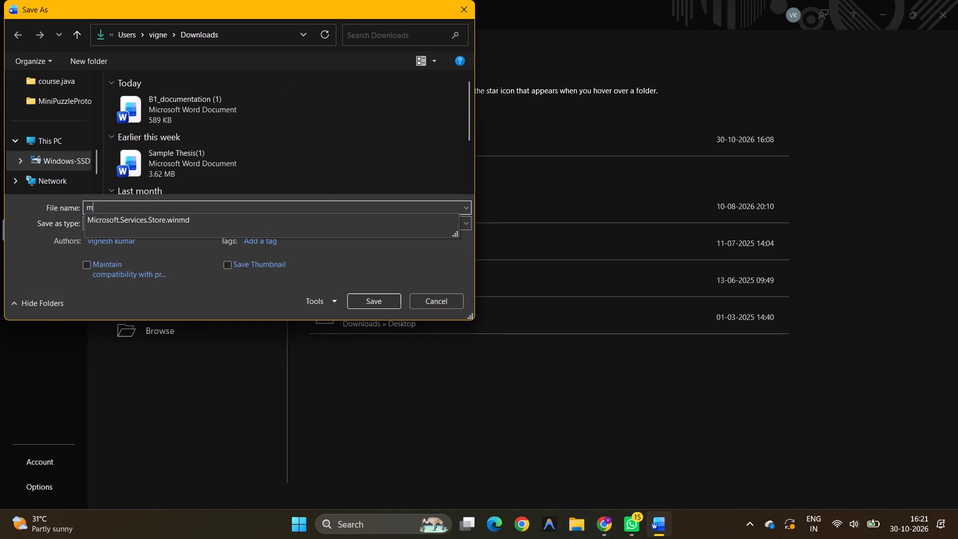
key(r)
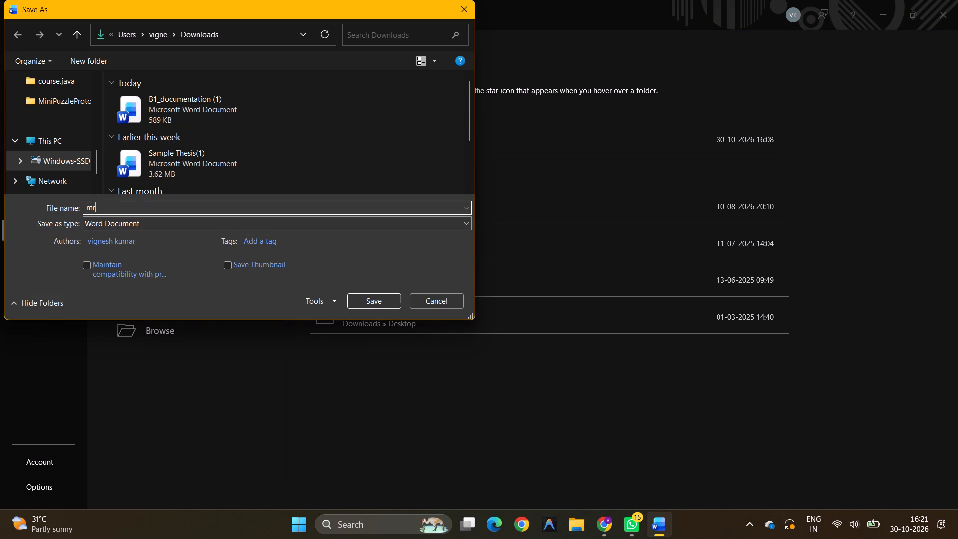
key(space)
text(doc final)
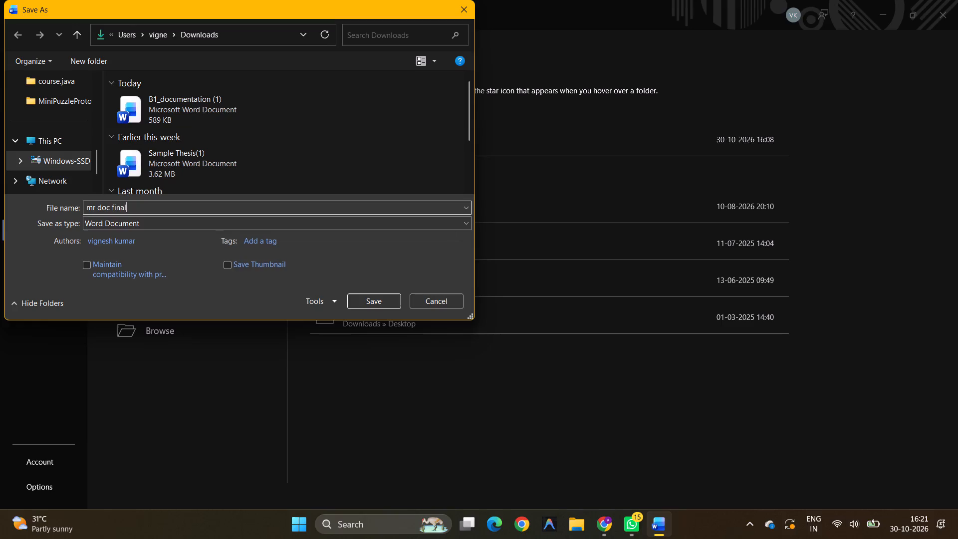
click(373, 299)
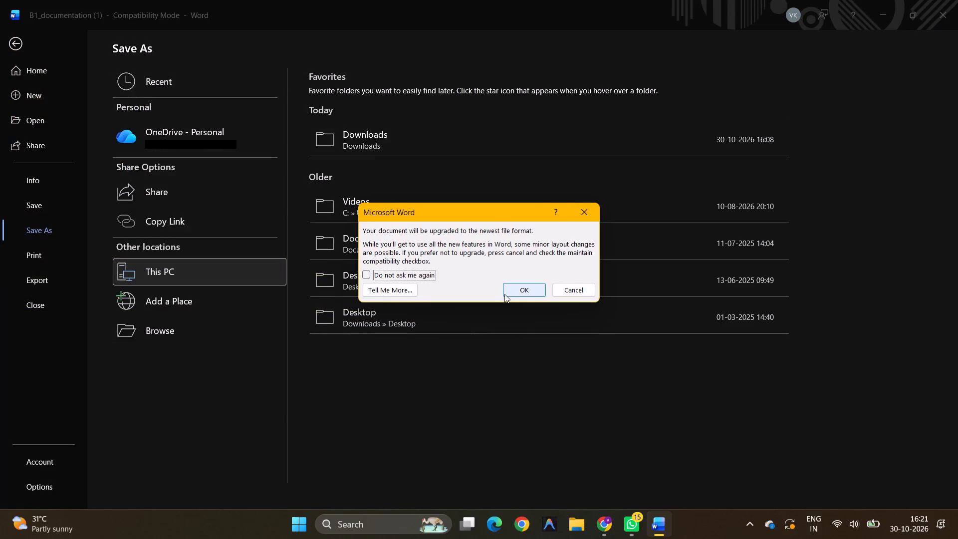